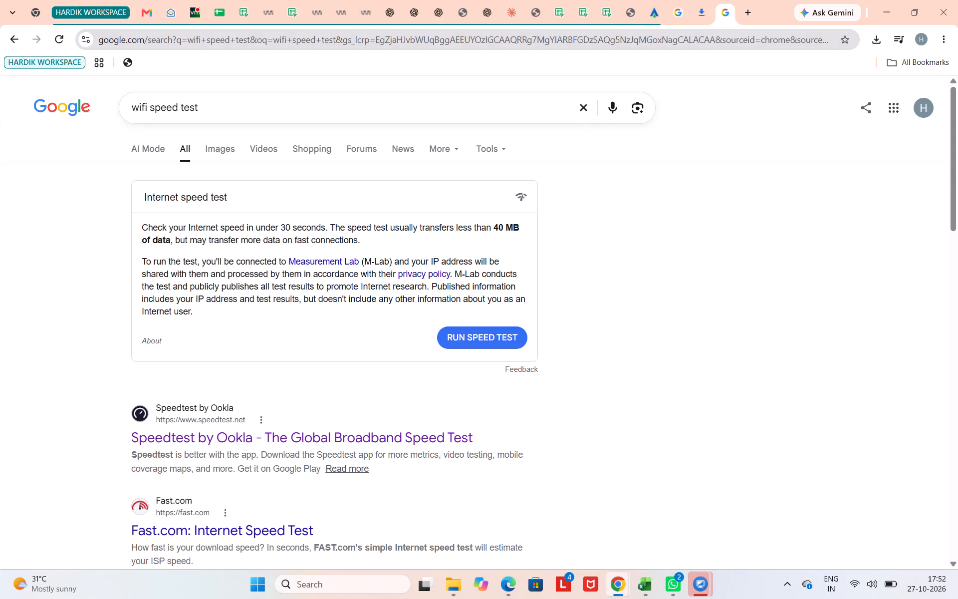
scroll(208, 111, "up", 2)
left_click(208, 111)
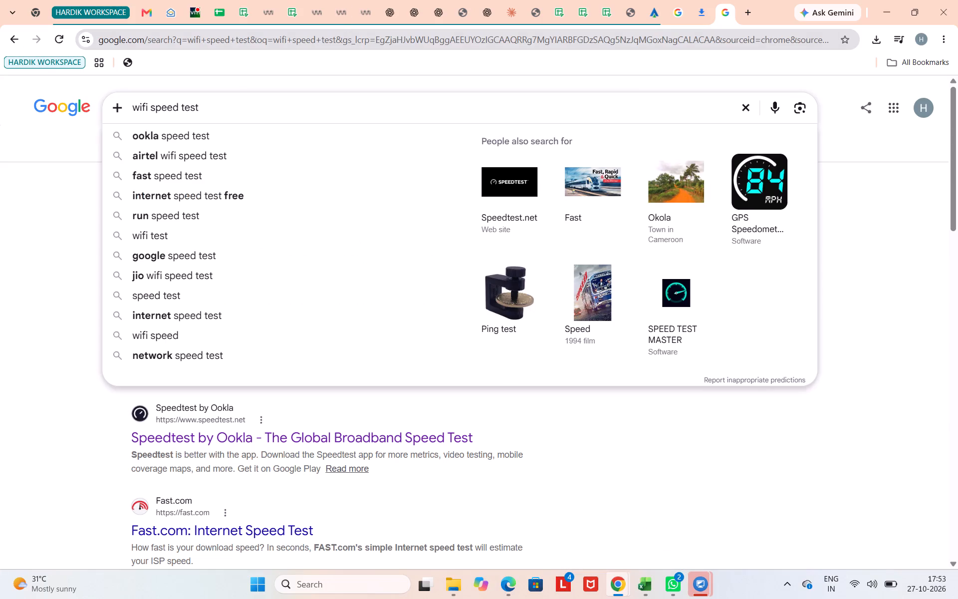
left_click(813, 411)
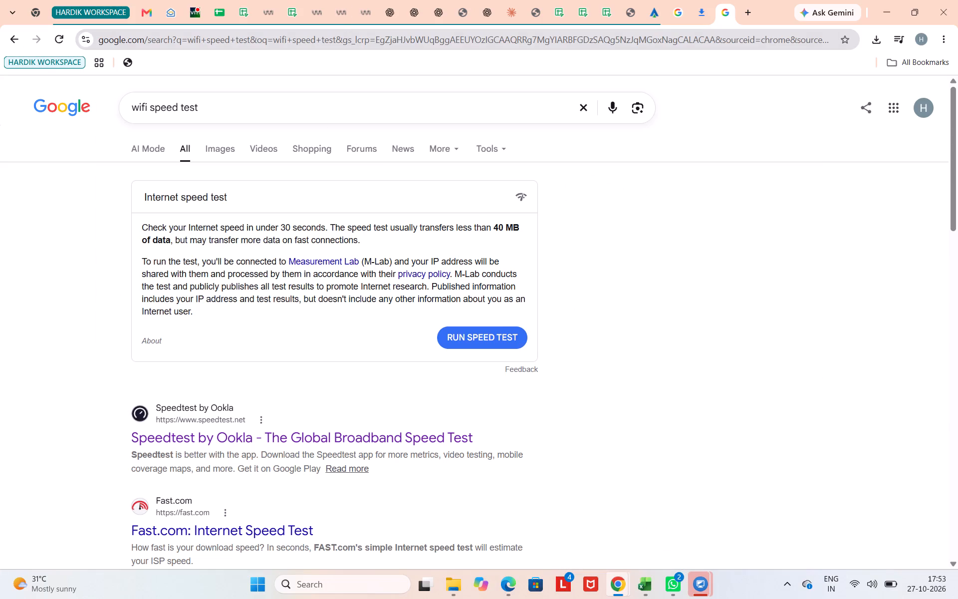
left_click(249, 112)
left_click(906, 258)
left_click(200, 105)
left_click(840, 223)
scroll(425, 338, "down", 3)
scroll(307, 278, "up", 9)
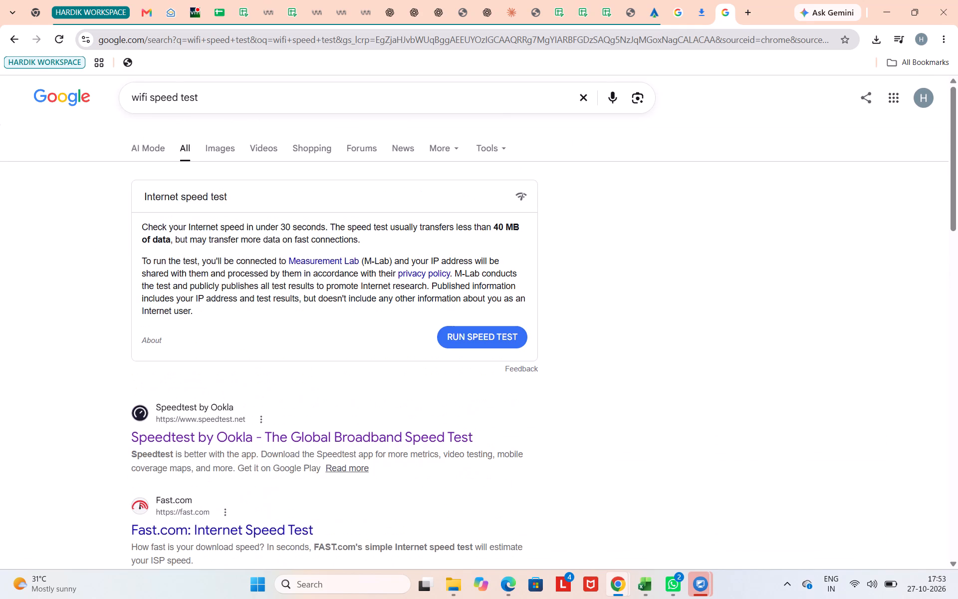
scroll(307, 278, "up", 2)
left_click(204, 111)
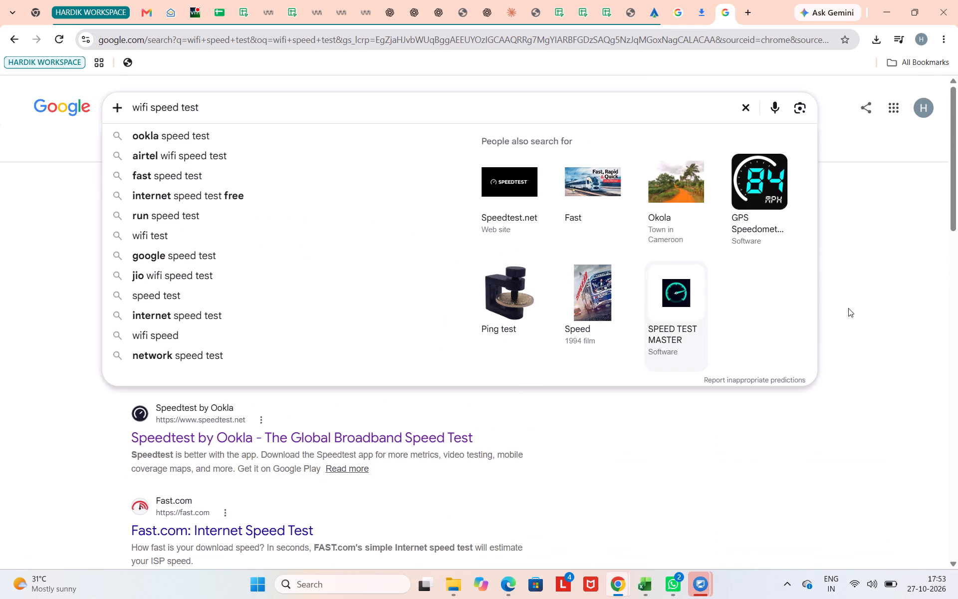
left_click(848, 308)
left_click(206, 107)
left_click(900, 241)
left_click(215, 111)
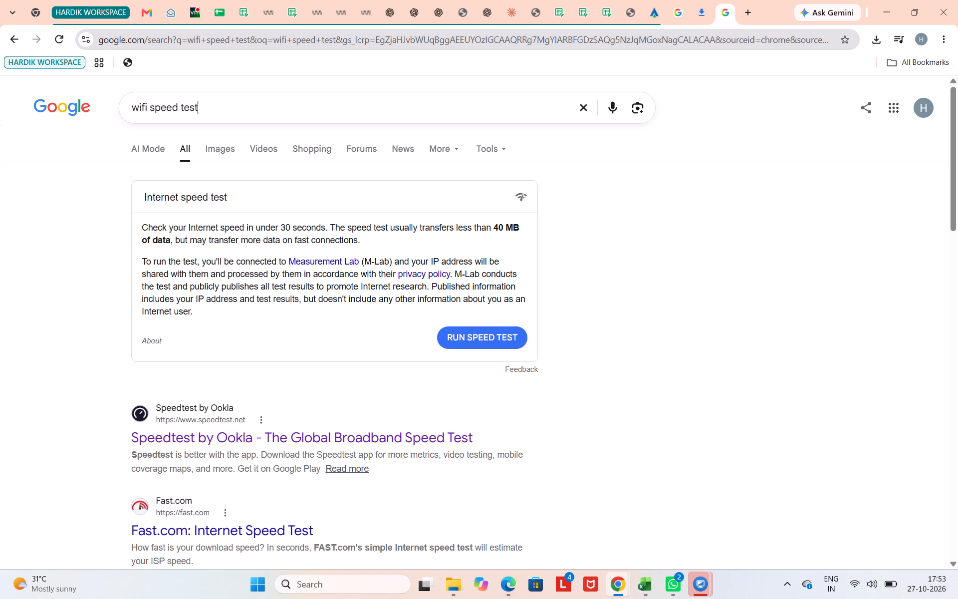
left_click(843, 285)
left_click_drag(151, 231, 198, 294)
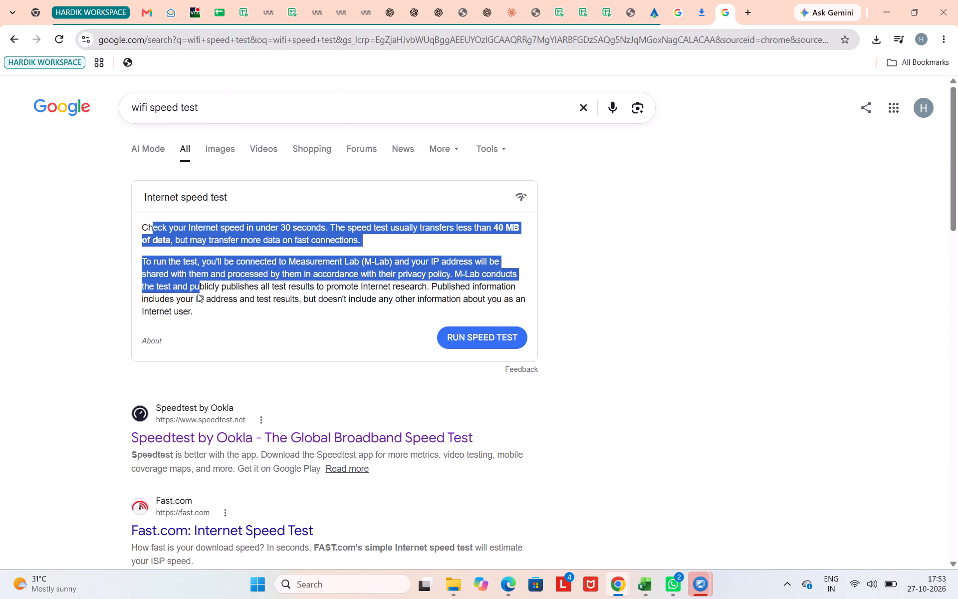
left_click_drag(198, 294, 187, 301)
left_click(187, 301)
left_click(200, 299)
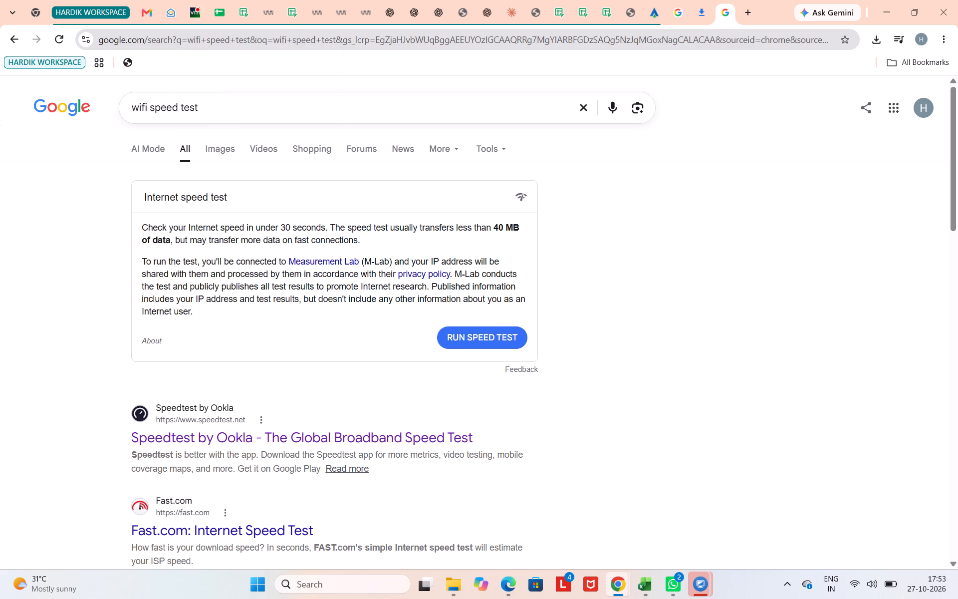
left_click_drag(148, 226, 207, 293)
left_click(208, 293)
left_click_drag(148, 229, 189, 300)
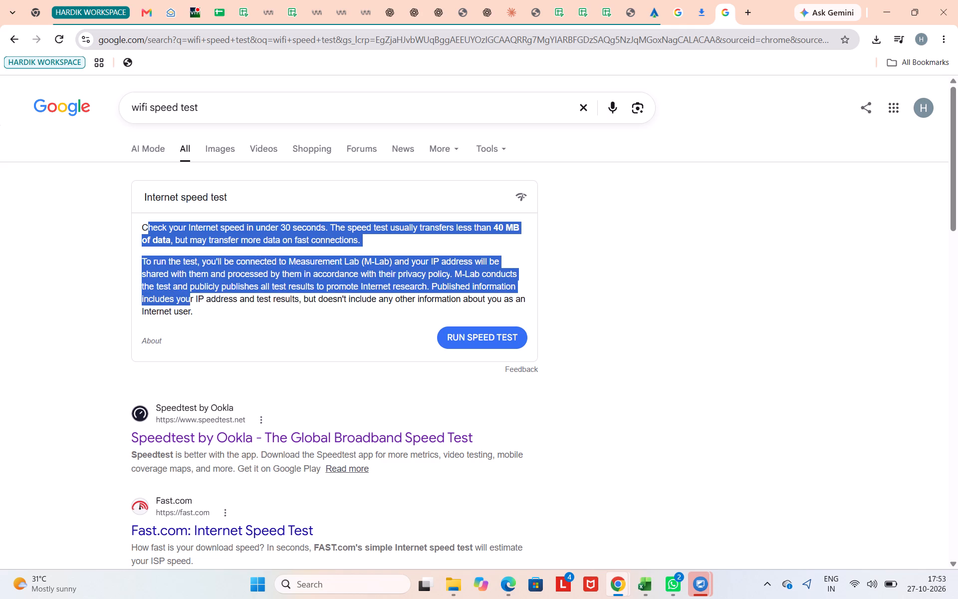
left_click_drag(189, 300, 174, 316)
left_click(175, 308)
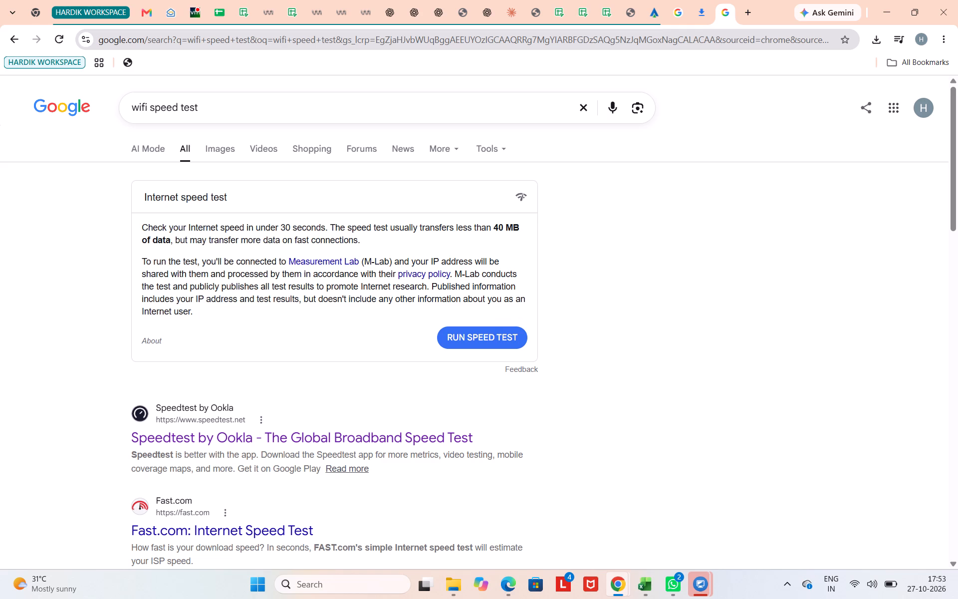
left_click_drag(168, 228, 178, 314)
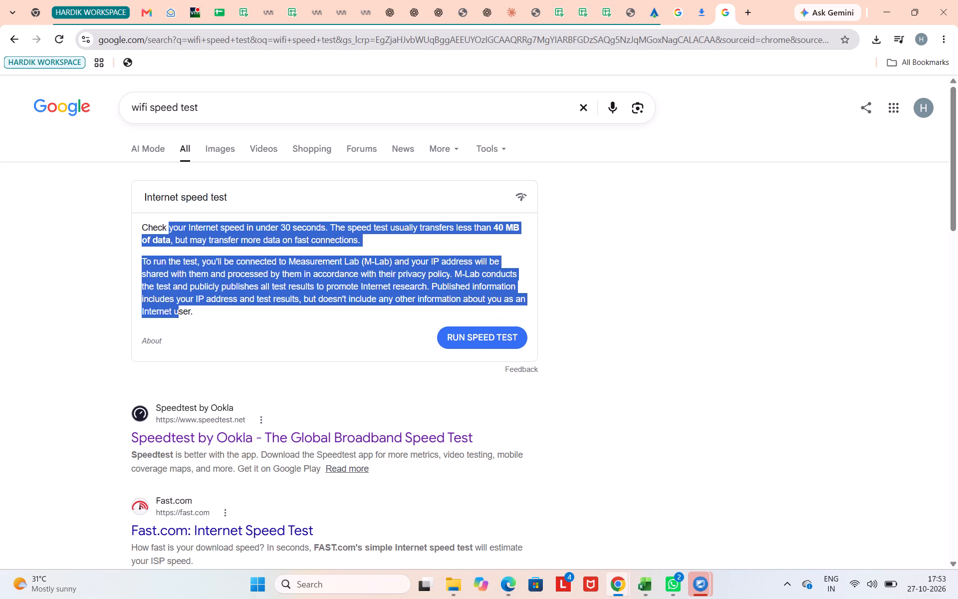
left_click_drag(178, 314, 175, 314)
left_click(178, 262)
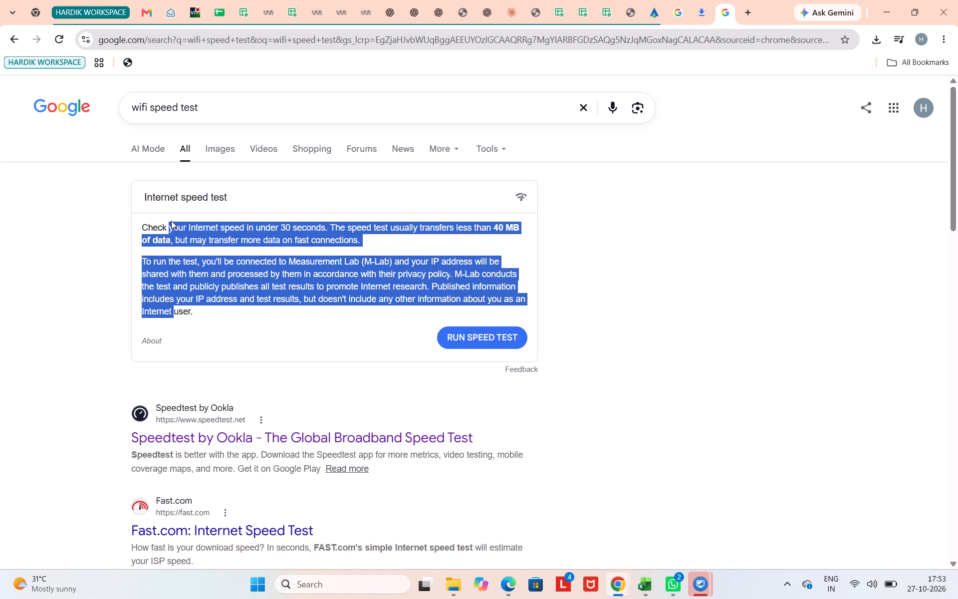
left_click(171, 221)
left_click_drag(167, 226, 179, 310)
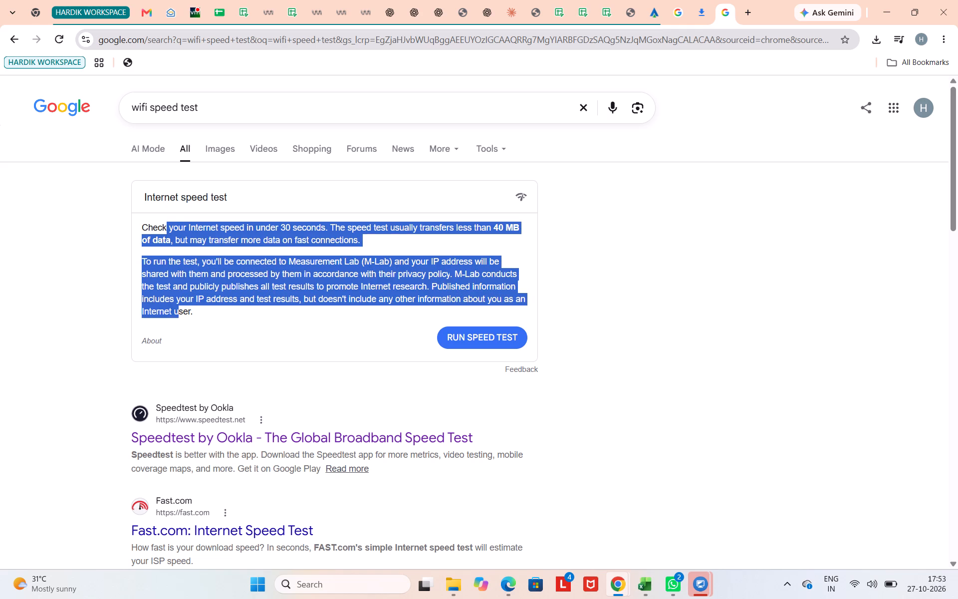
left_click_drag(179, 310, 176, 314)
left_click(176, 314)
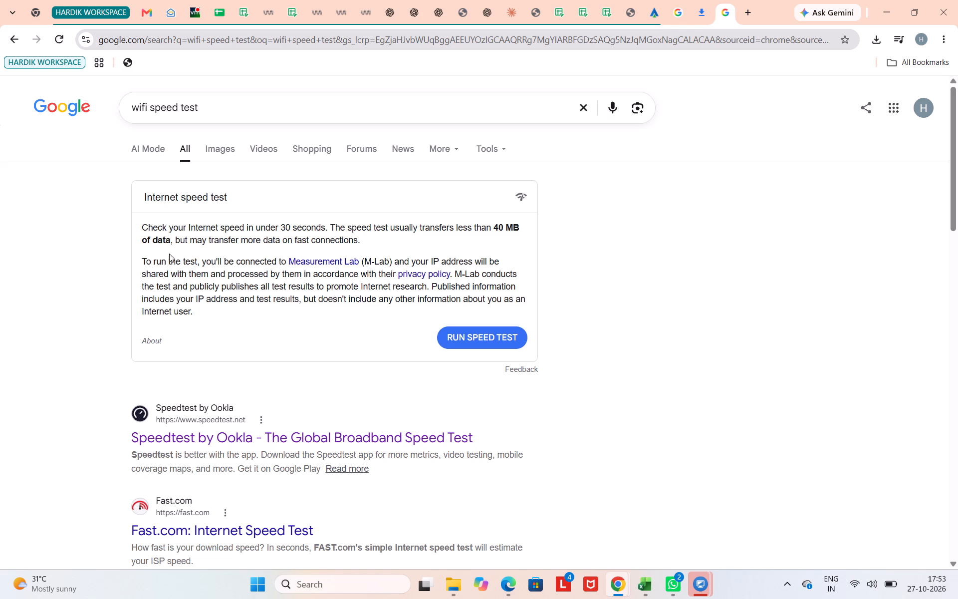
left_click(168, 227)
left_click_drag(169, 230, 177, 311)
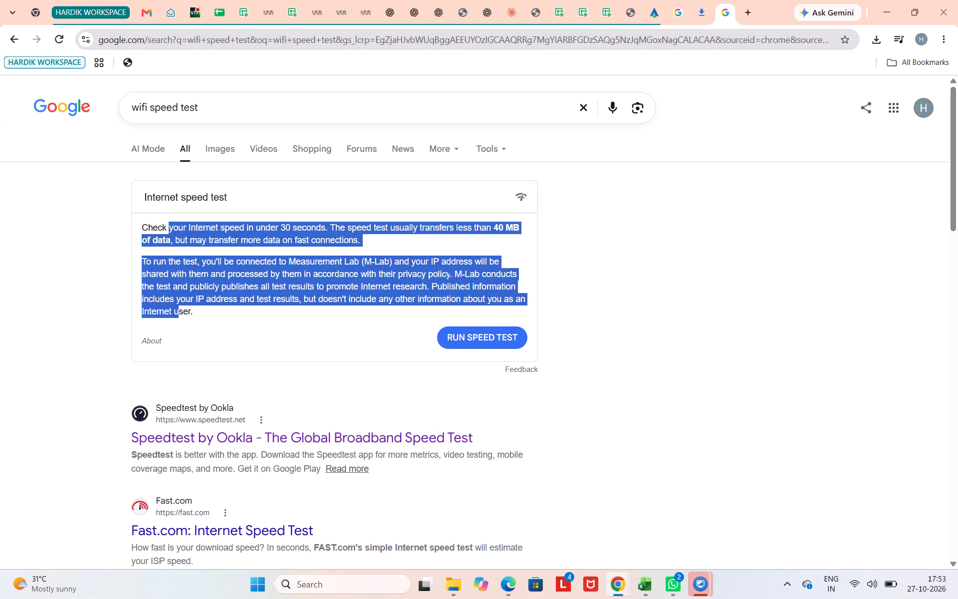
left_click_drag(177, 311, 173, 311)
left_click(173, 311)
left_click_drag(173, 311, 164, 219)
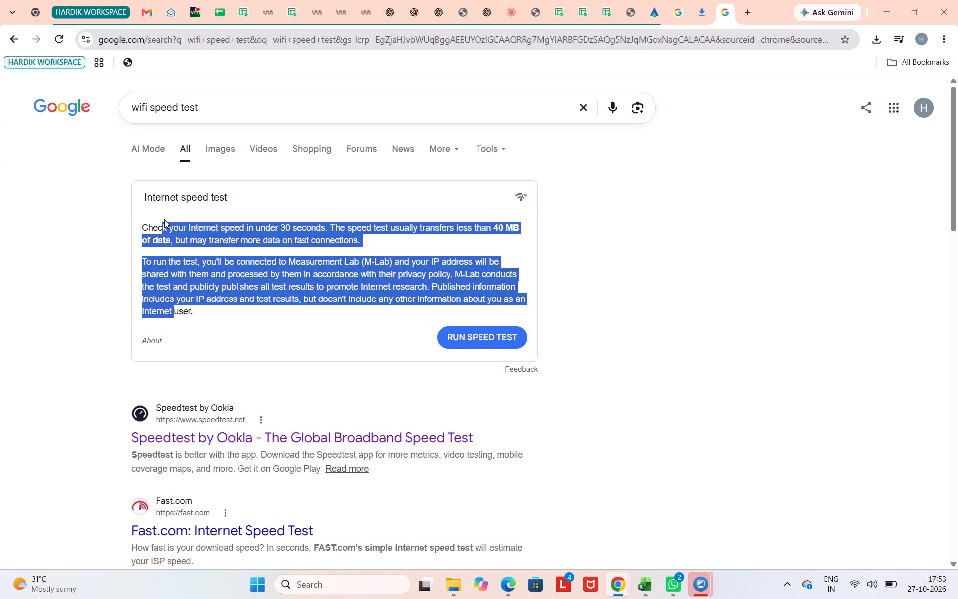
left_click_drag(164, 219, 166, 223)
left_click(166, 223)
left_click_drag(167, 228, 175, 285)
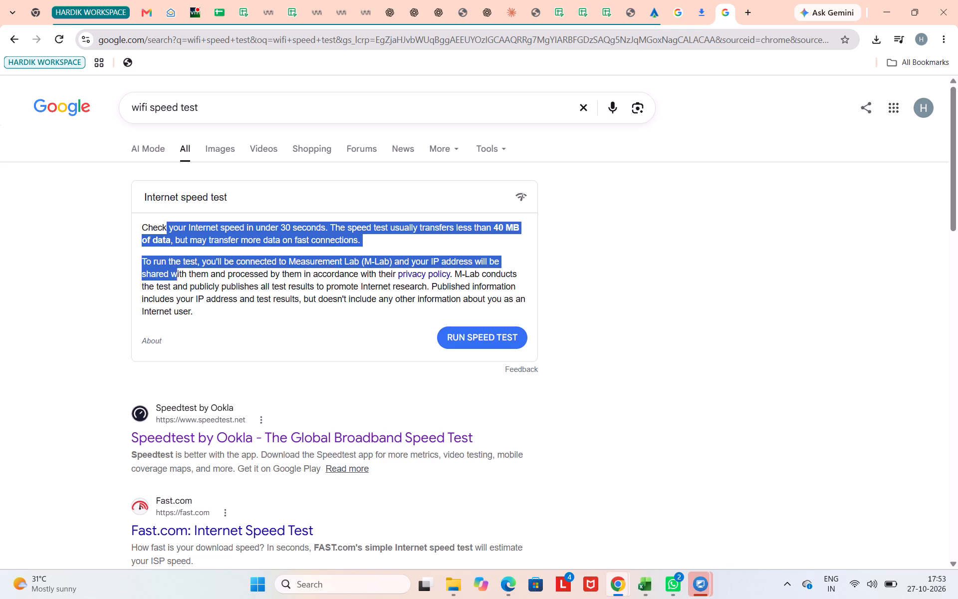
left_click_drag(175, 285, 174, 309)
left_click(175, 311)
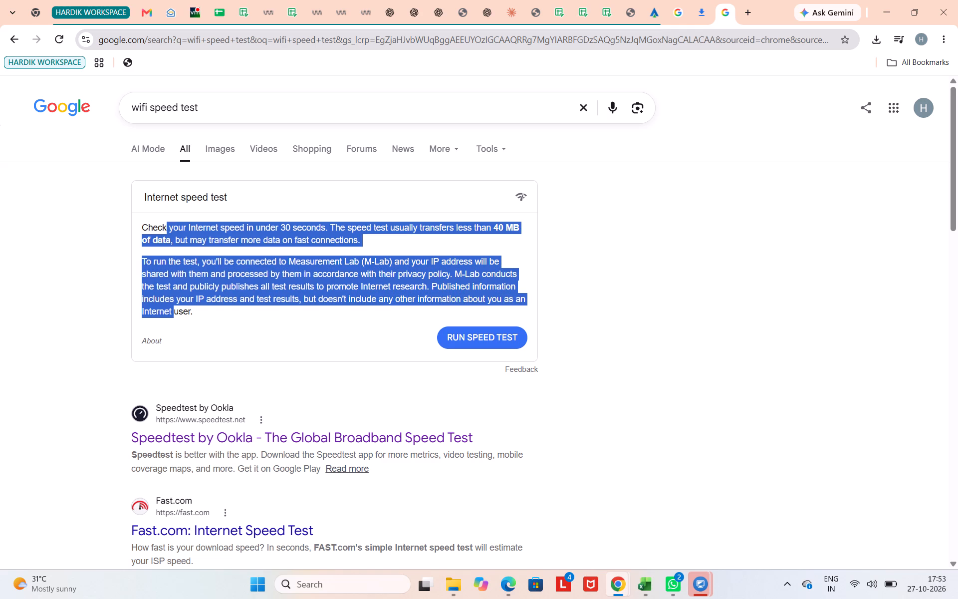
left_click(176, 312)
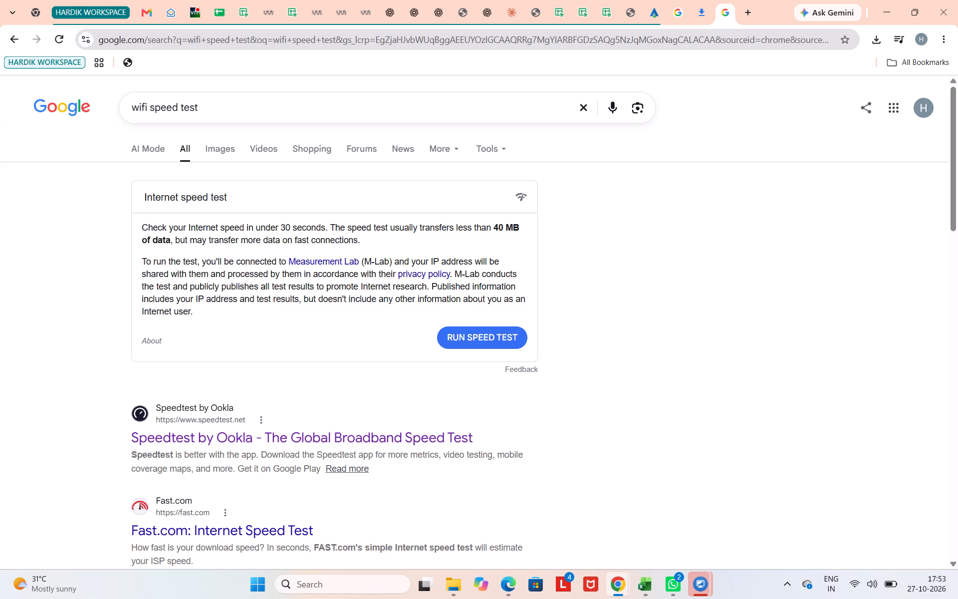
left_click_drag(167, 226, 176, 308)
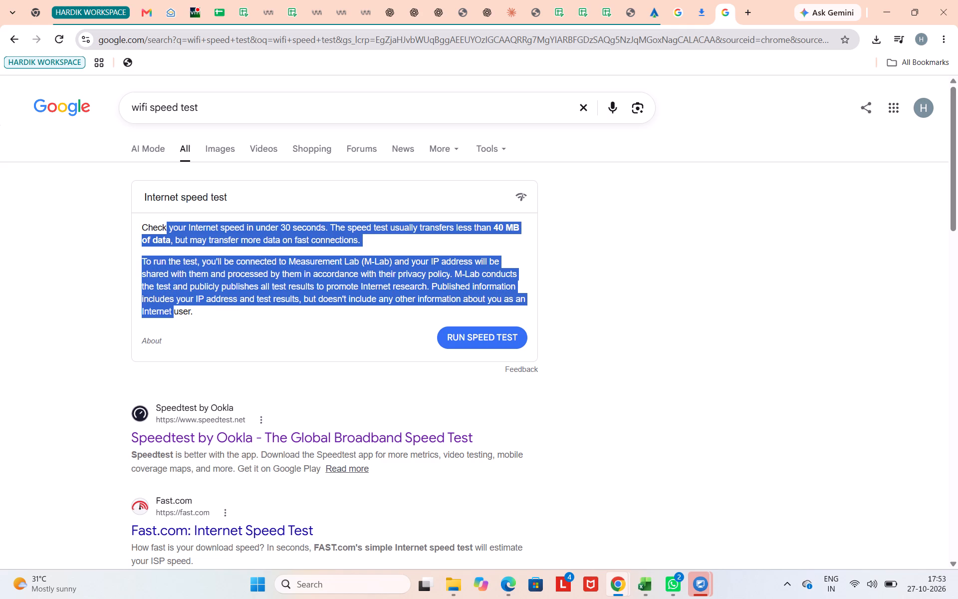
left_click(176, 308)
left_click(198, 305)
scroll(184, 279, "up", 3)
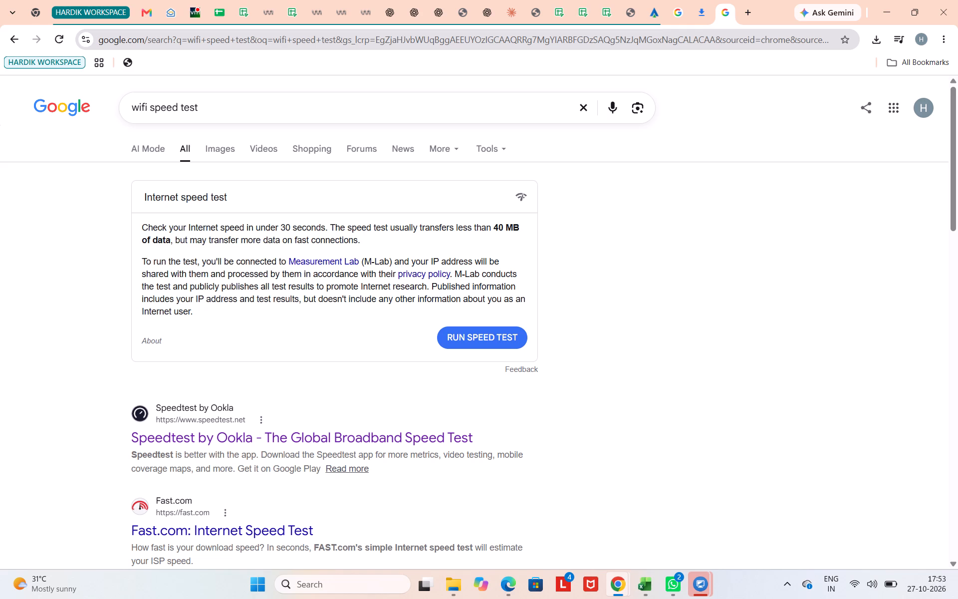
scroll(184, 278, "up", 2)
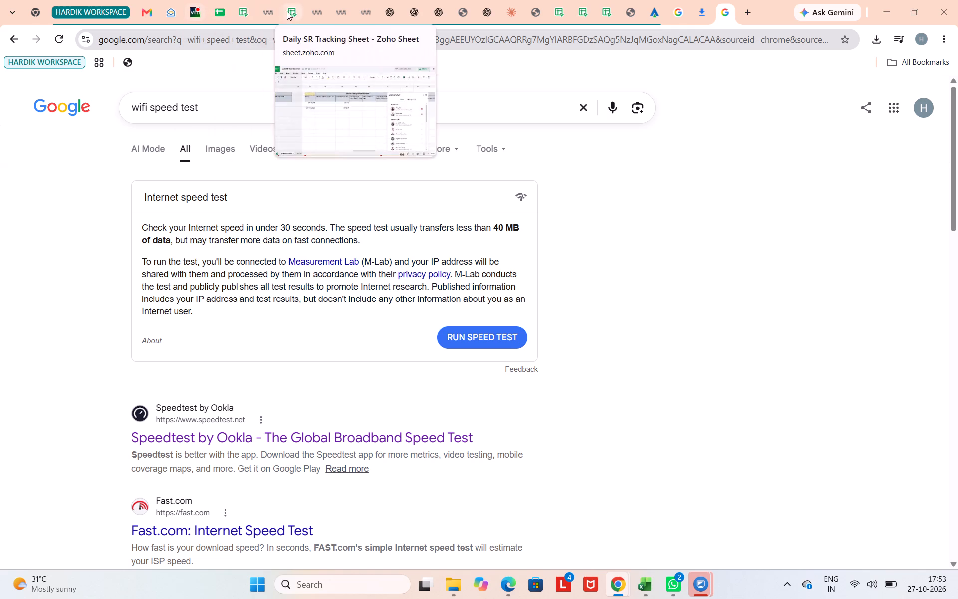
Switch to the vmedulife Project Management portal and open the Implementation Team's service request list.
left_click(313, 11)
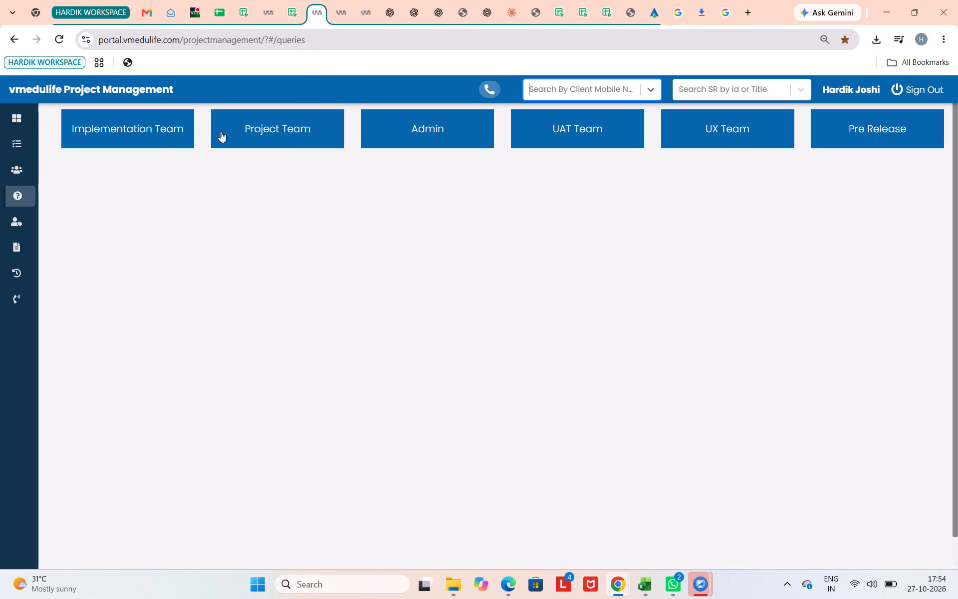
left_click(175, 126)
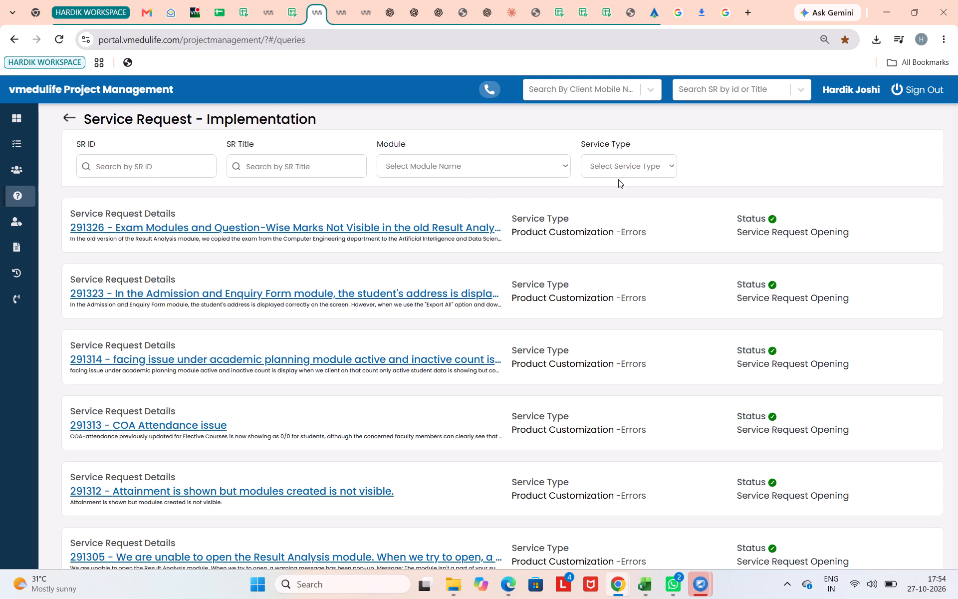
Filter the implementation service requests by the Admission module.
left_click(493, 168)
left_click(513, 215)
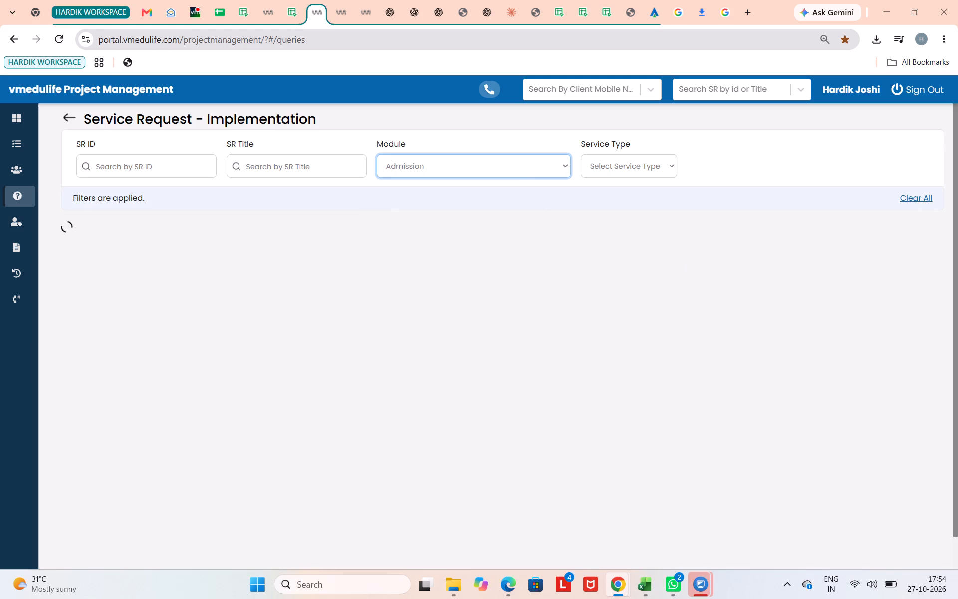
left_click(357, 253)
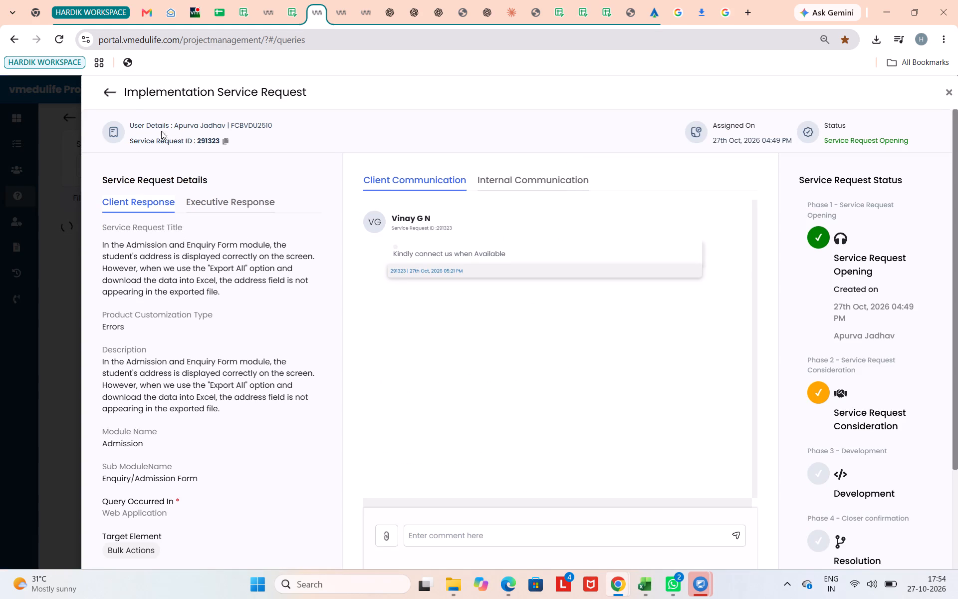
left_click(113, 98)
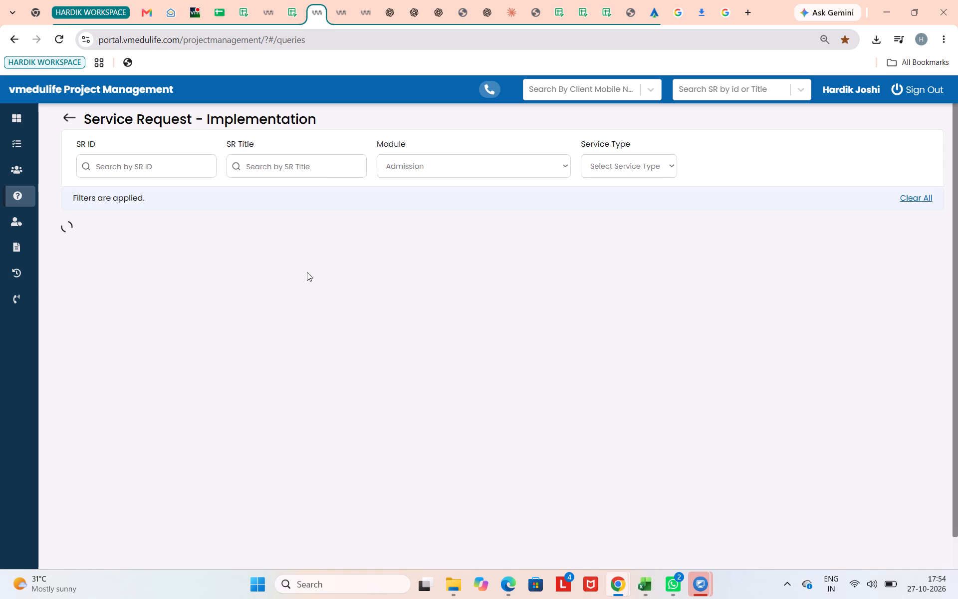
left_click(297, 259)
left_click(189, 258)
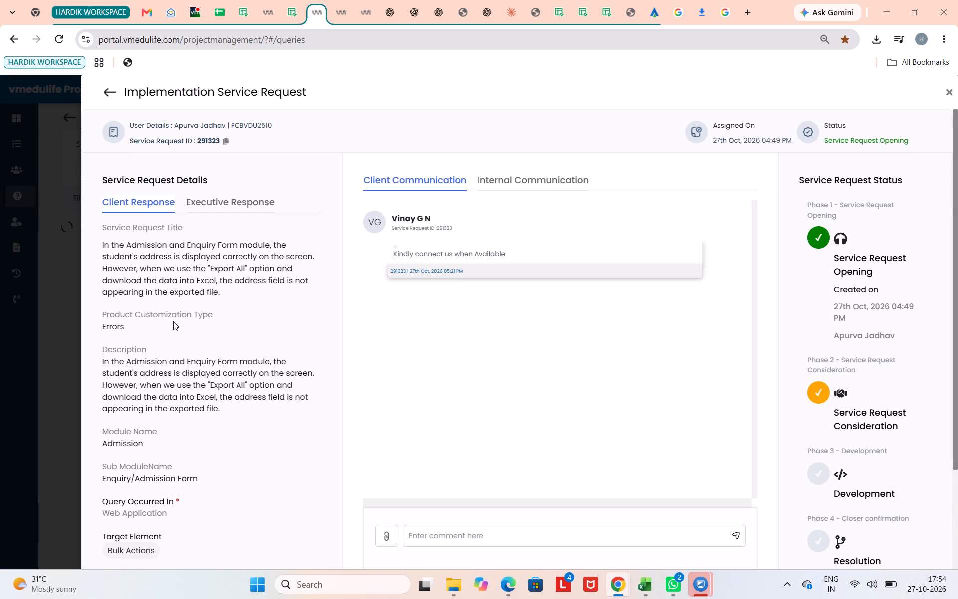
scroll(173, 322, "down", 11)
scroll(243, 354, "down", 4)
scroll(233, 349, "up", 16)
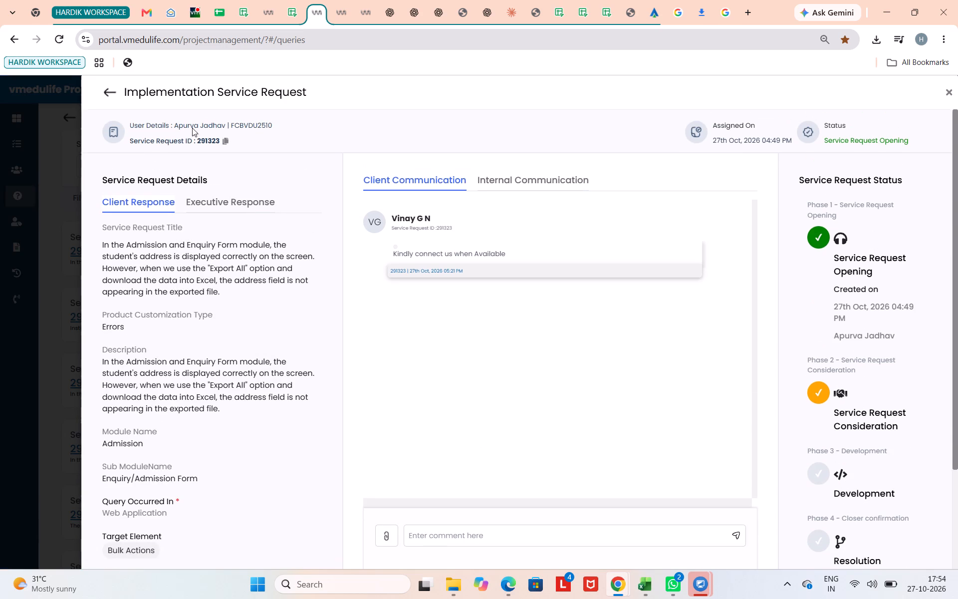
left_click(112, 99)
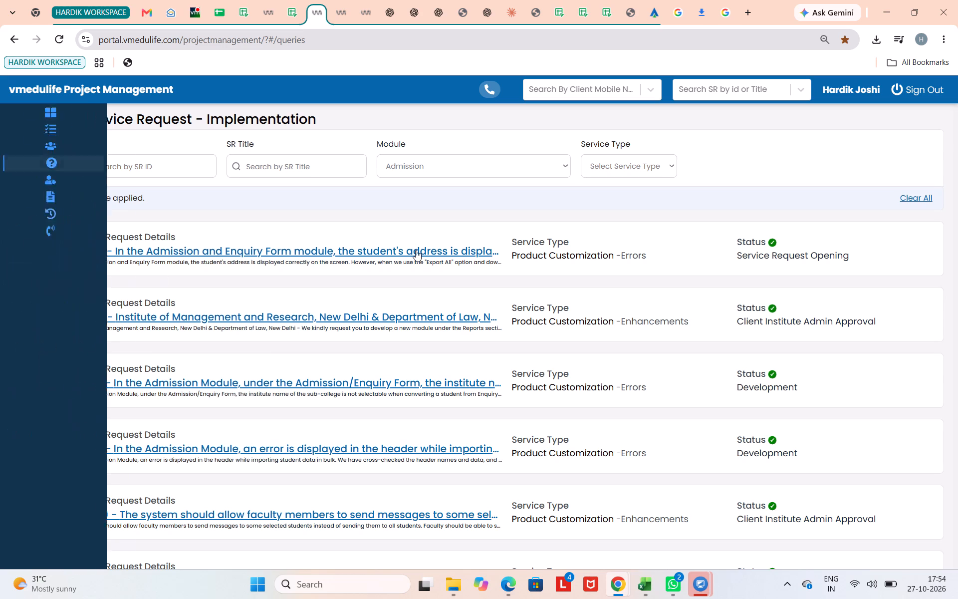
scroll(253, 306, "down", 2)
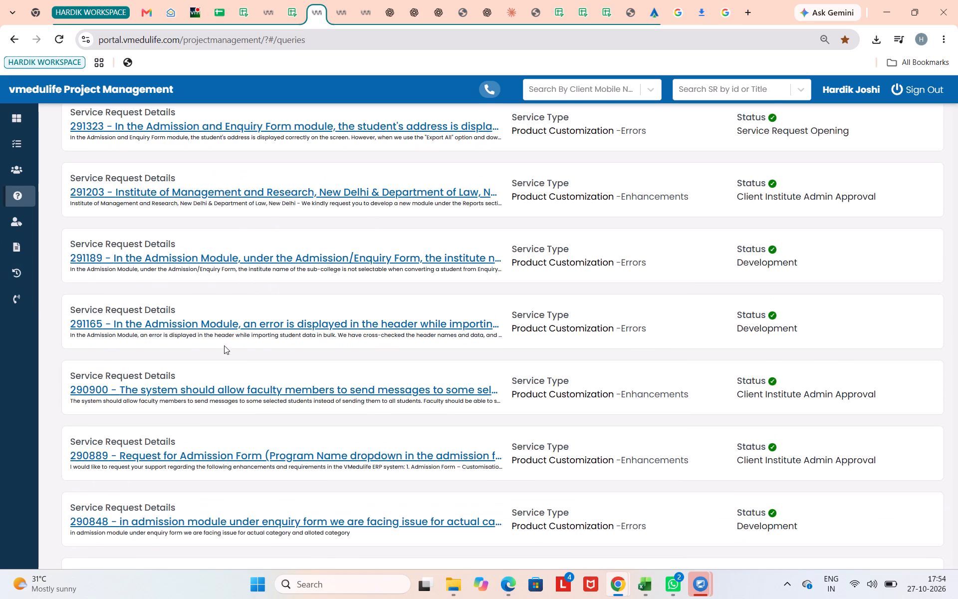
scroll(198, 391, "down", 5)
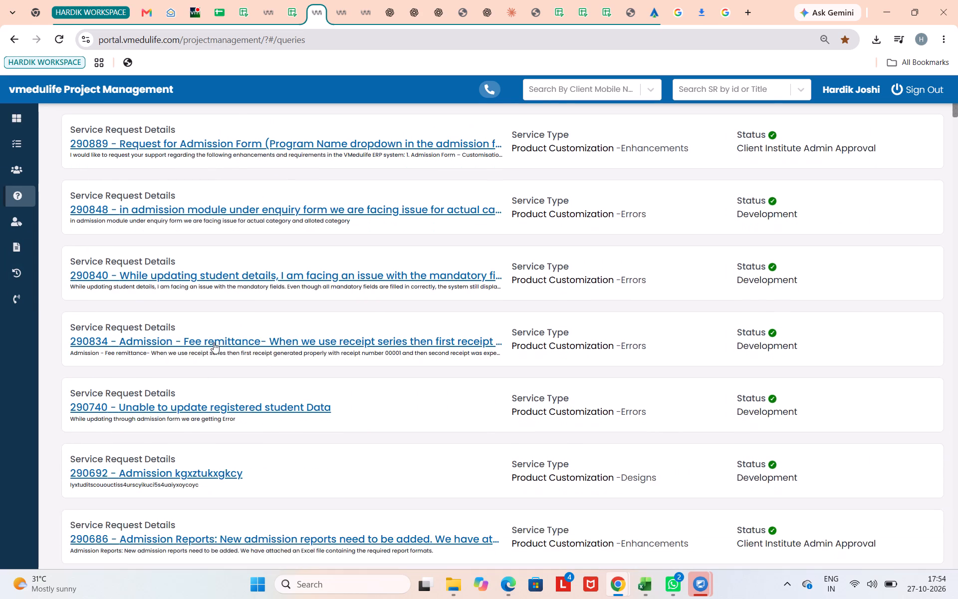
scroll(214, 342, "up", 15)
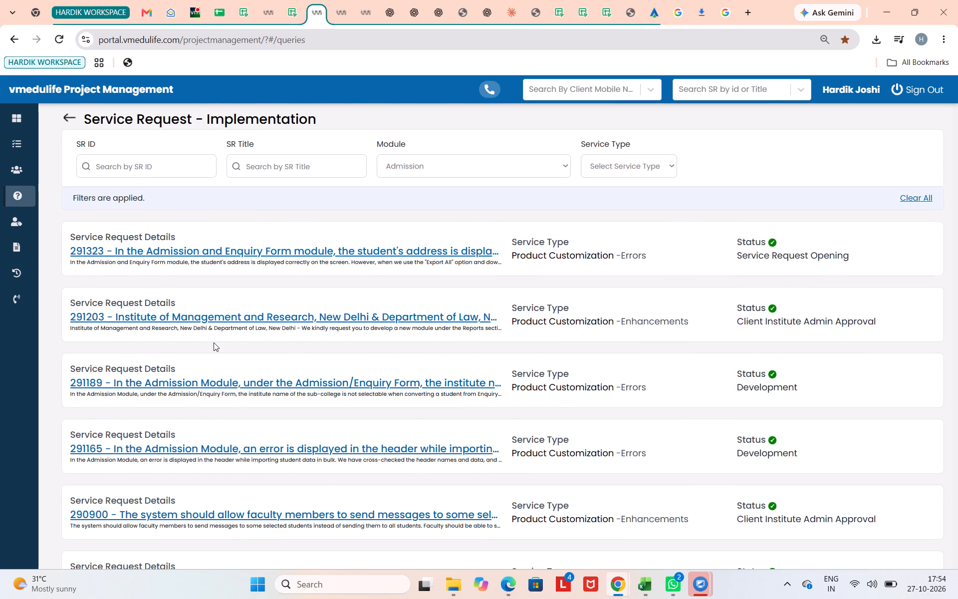
left_click(379, 251)
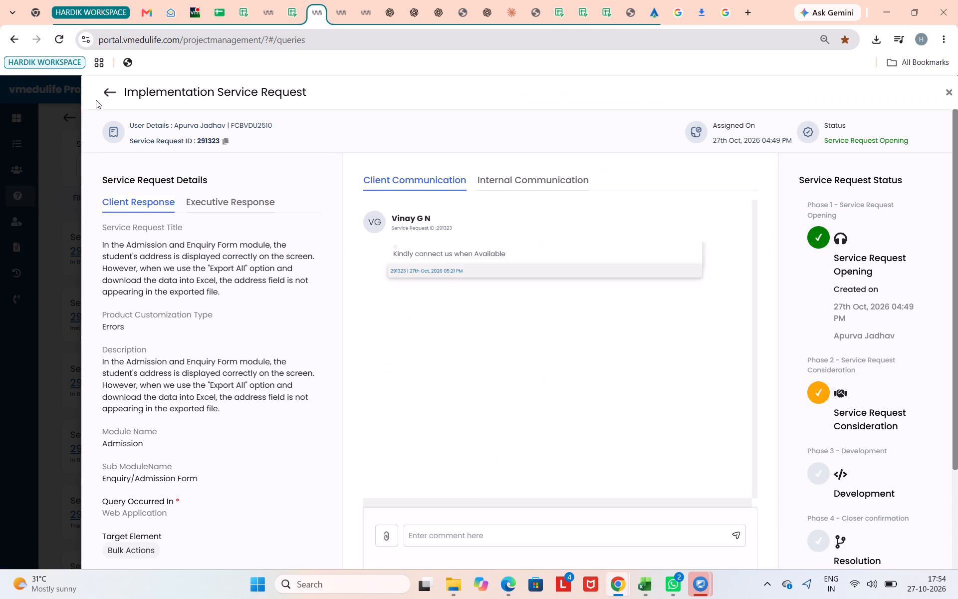
left_click(111, 94)
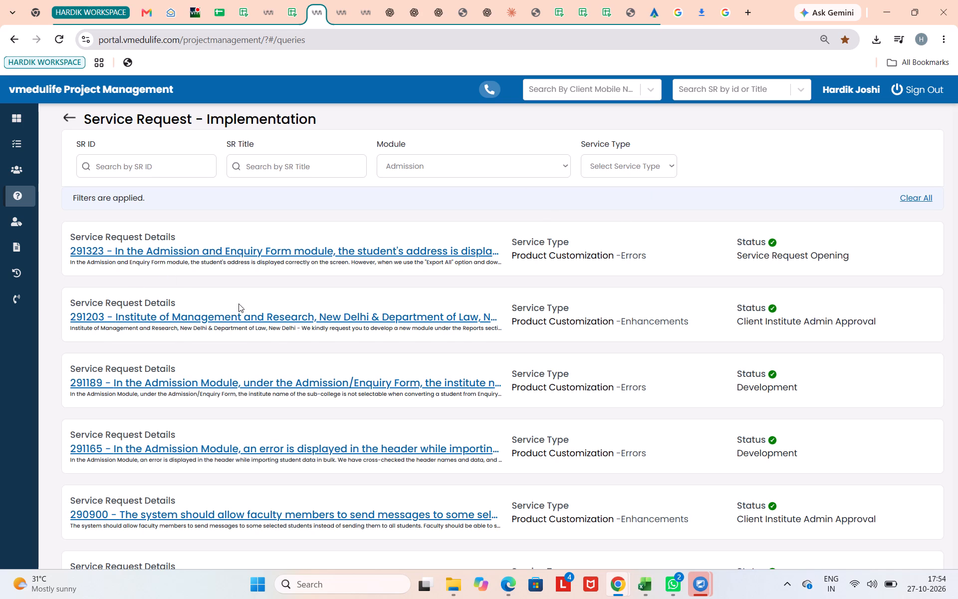
Examine the titles, service types and statuses of the older Admission service requests.
scroll(228, 338, "down", 2)
scroll(181, 319, "down", 2)
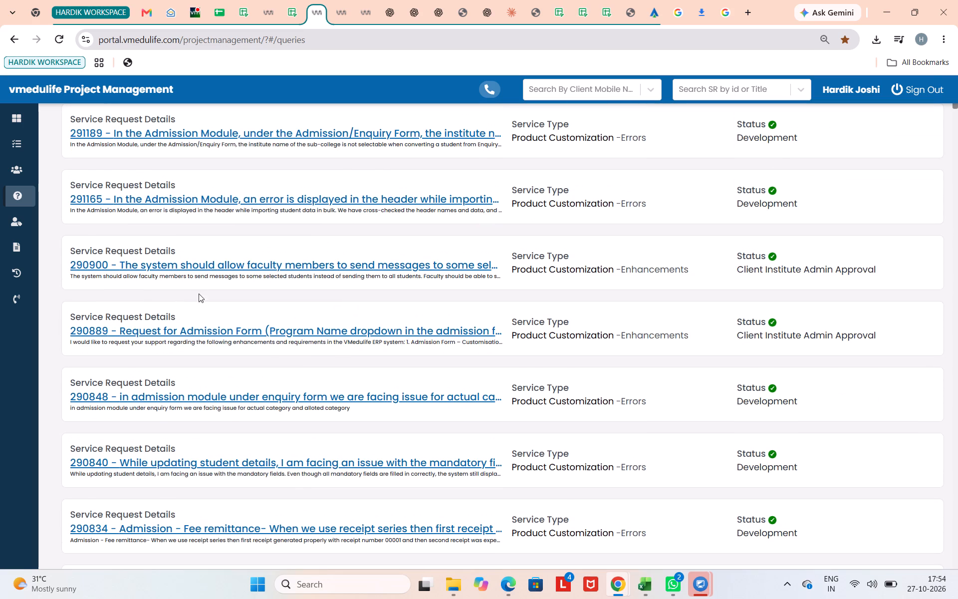
scroll(318, 333, "down", 1)
scroll(318, 330, "up", 3)
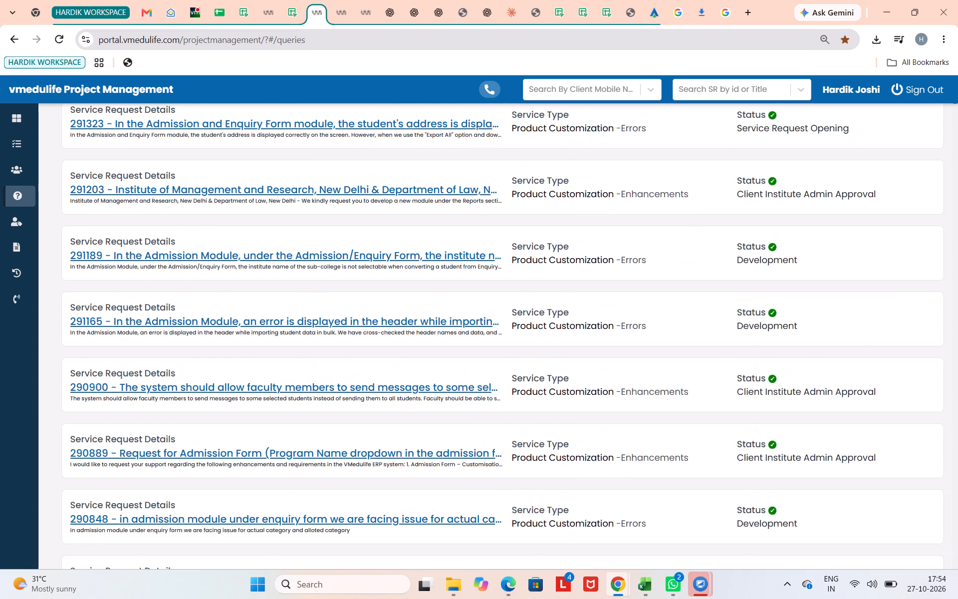
scroll(252, 442, "down", 6)
scroll(400, 354, "down", 3)
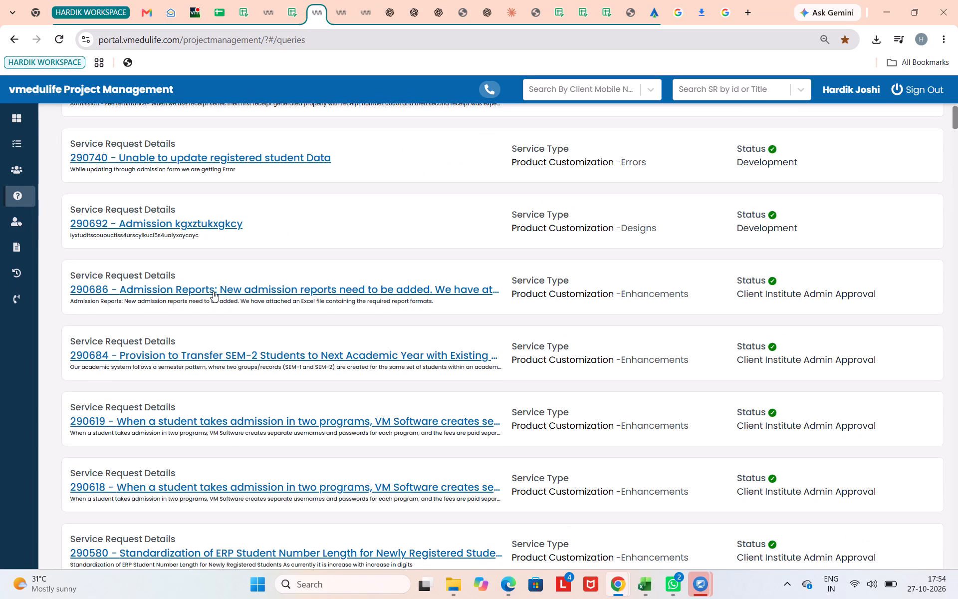
scroll(211, 291, "down", 1)
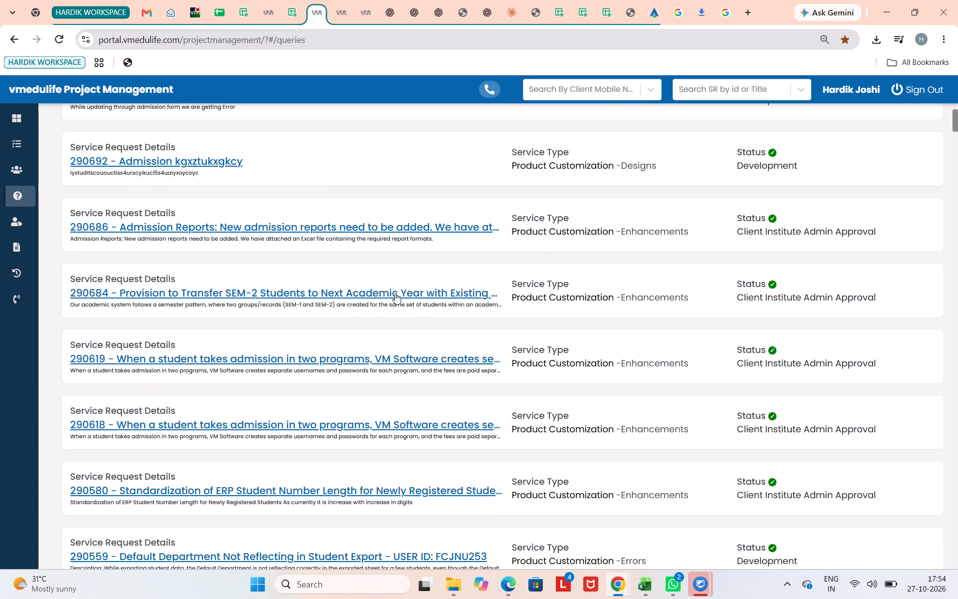
scroll(343, 314, "down", 4)
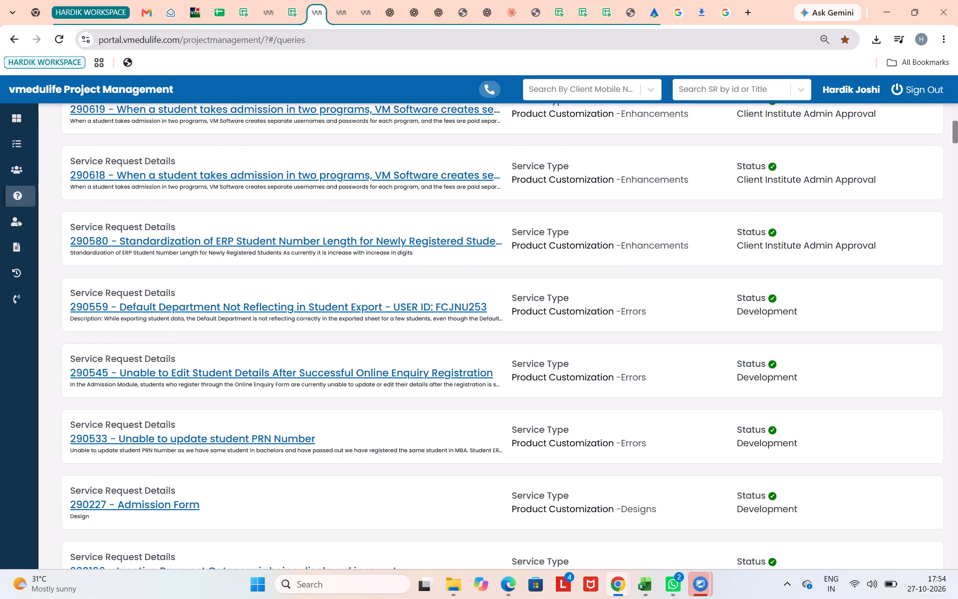
scroll(199, 245, "up", 3)
scroll(205, 370, "down", 12)
scroll(208, 351, "up", 8)
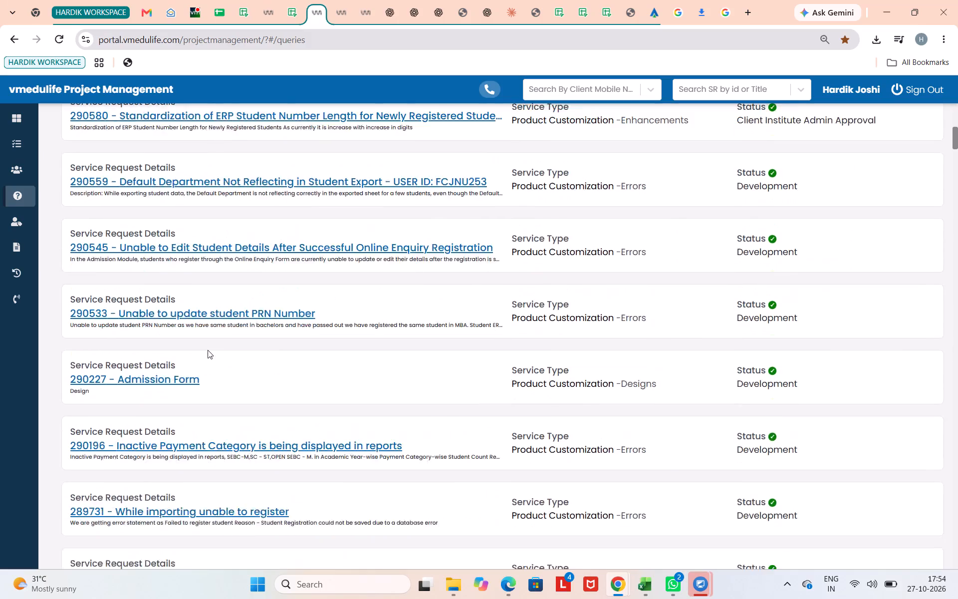
scroll(208, 350, "up", 10)
scroll(208, 366, "down", 5)
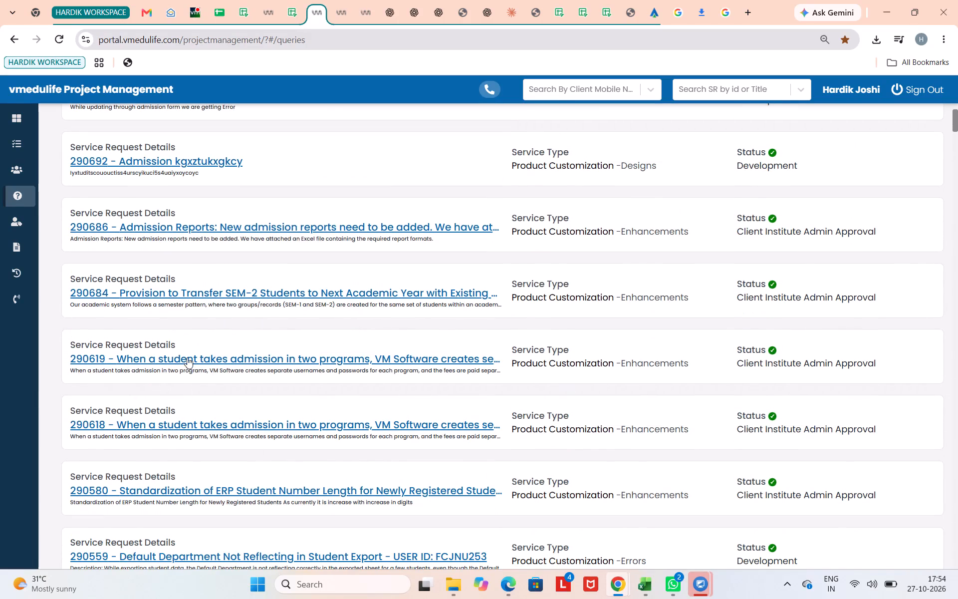
left_click(340, 413)
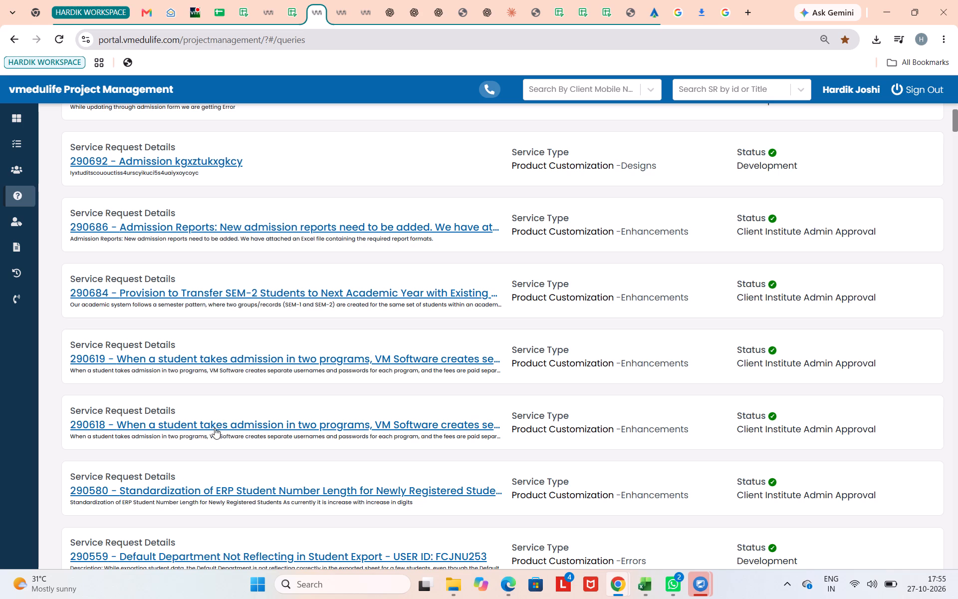
left_click(196, 426)
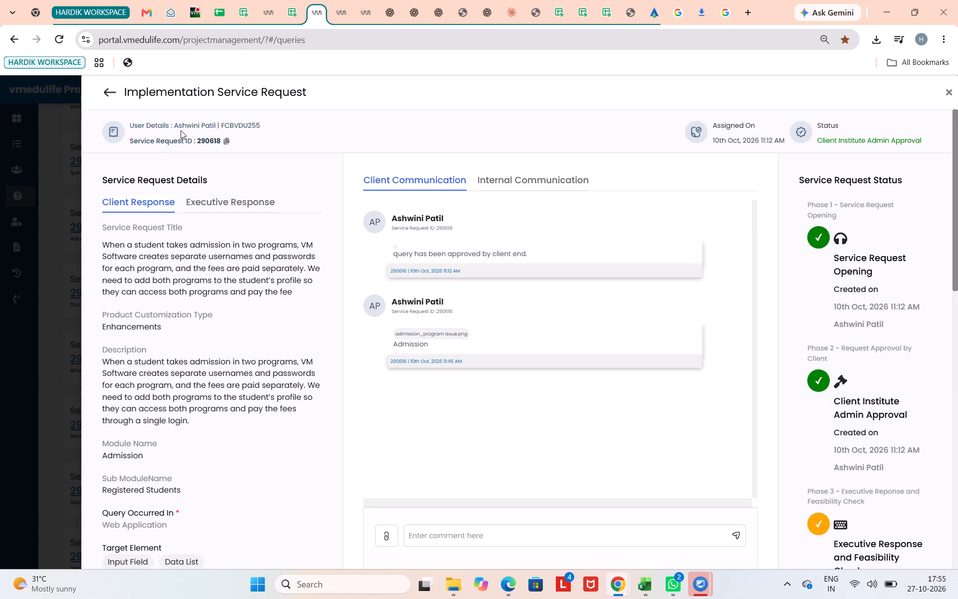
left_click_drag(181, 125, 219, 125)
left_click(153, 237)
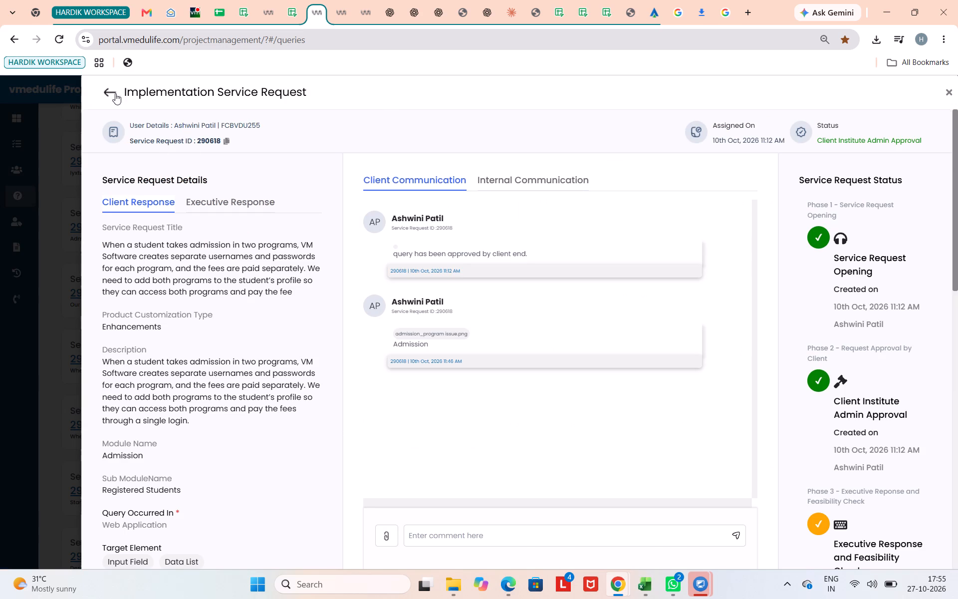
left_click(115, 93)
View service request 290580 about standardizing the ERP student number length, and return to the list.
scroll(261, 449, "down", 2)
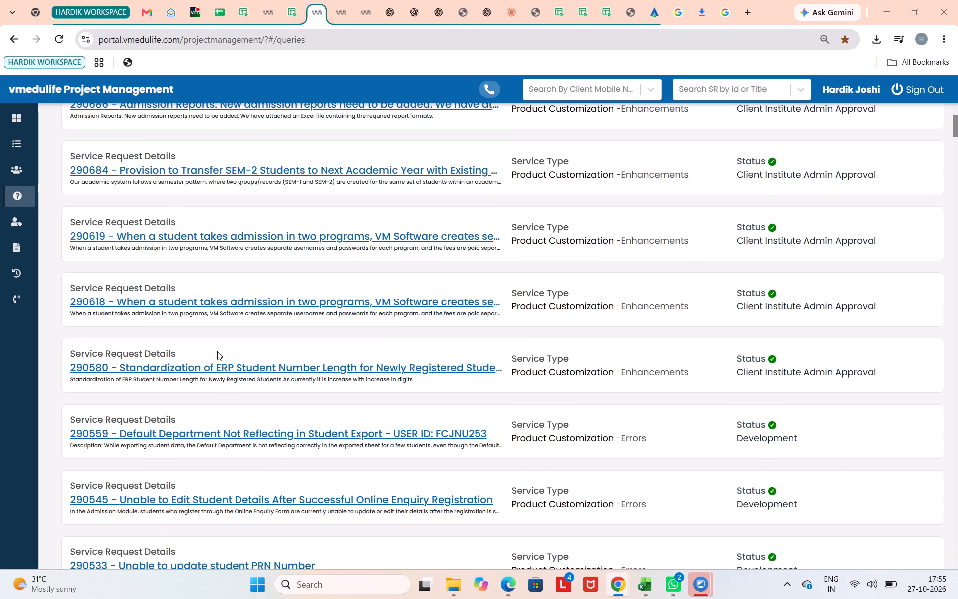
scroll(288, 368, "up", 2)
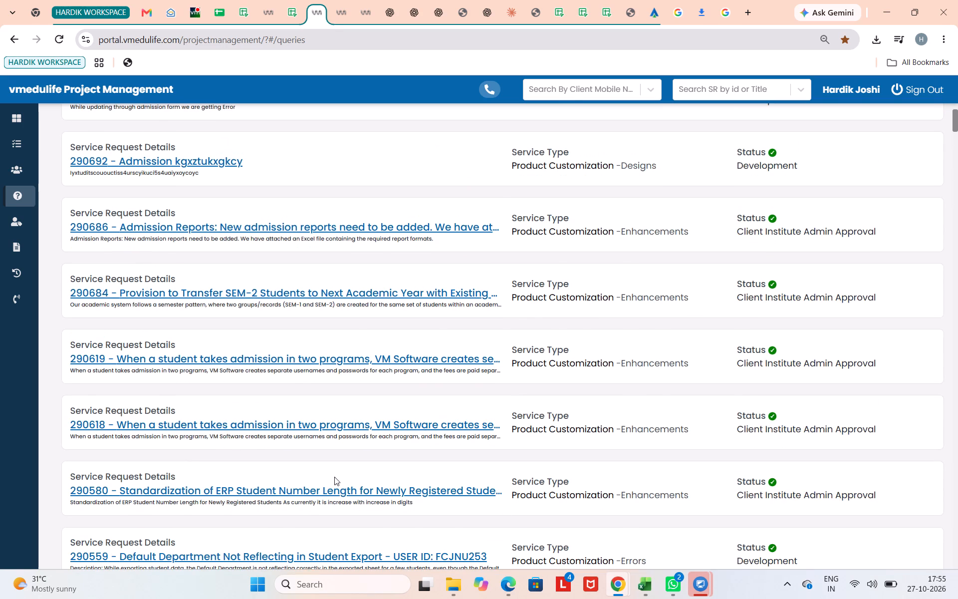
left_click(224, 492)
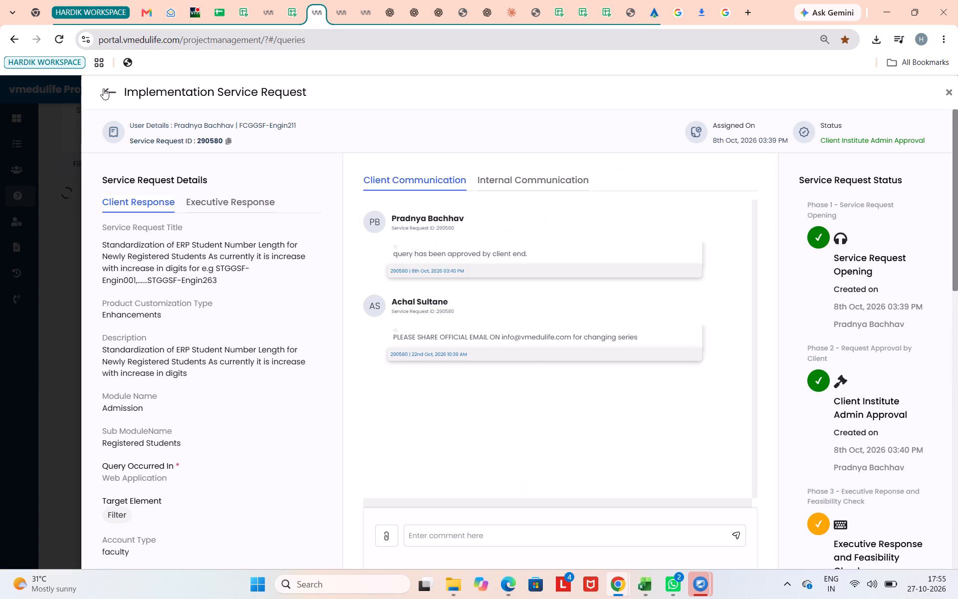
left_click(105, 97)
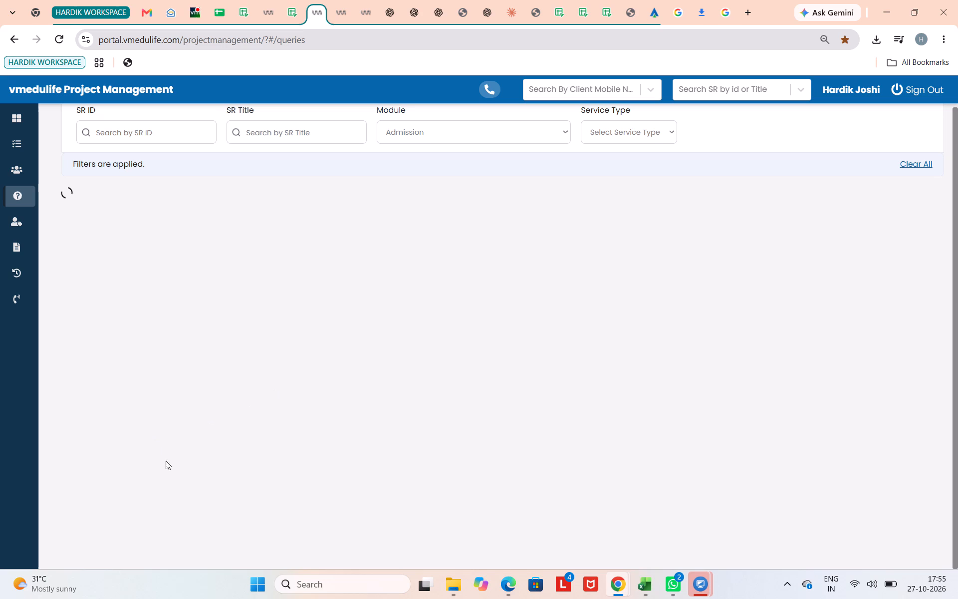
left_click(173, 431)
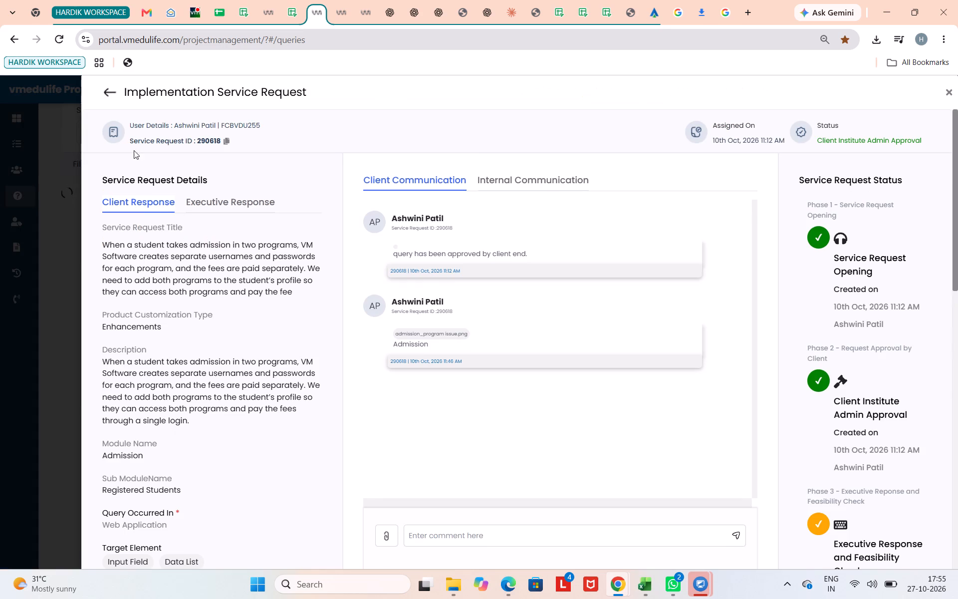
left_click_drag(180, 123, 186, 148)
left_click(240, 285)
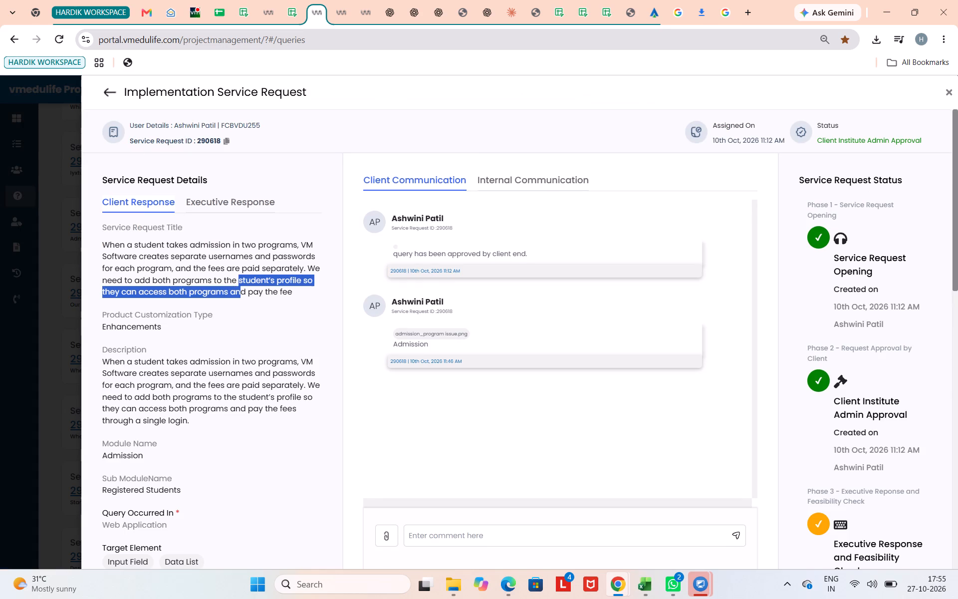
left_click_drag(114, 251, 179, 290)
left_click(224, 318)
scroll(202, 396, "down", 4)
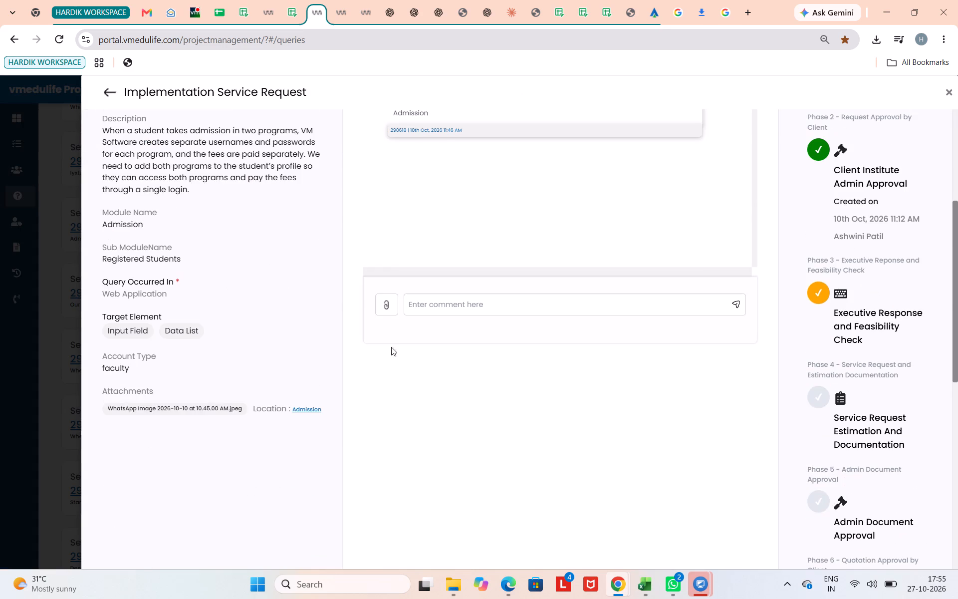
scroll(663, 384, "down", 4)
scroll(346, 347, "up", 4)
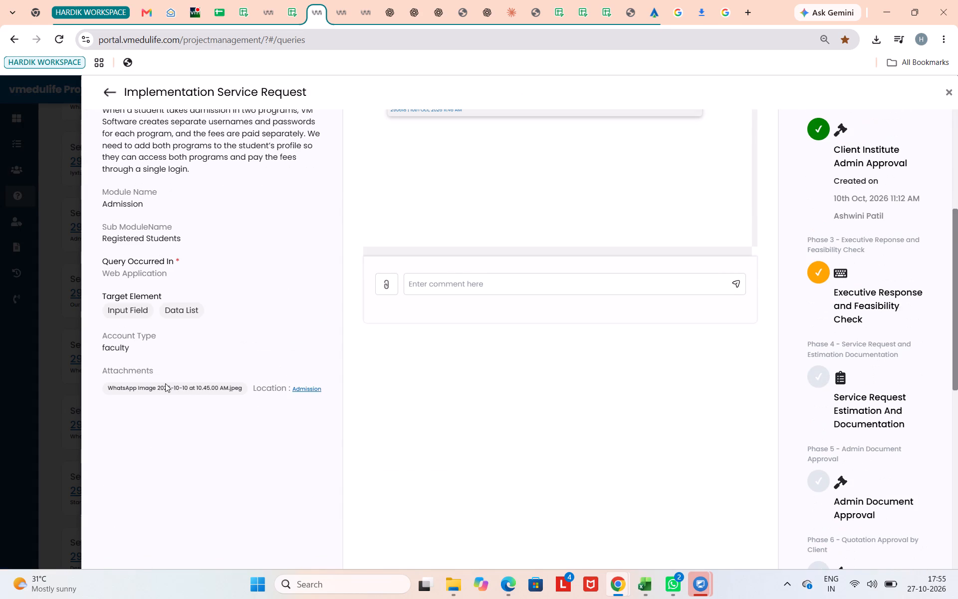
left_click(165, 383)
left_click(165, 388)
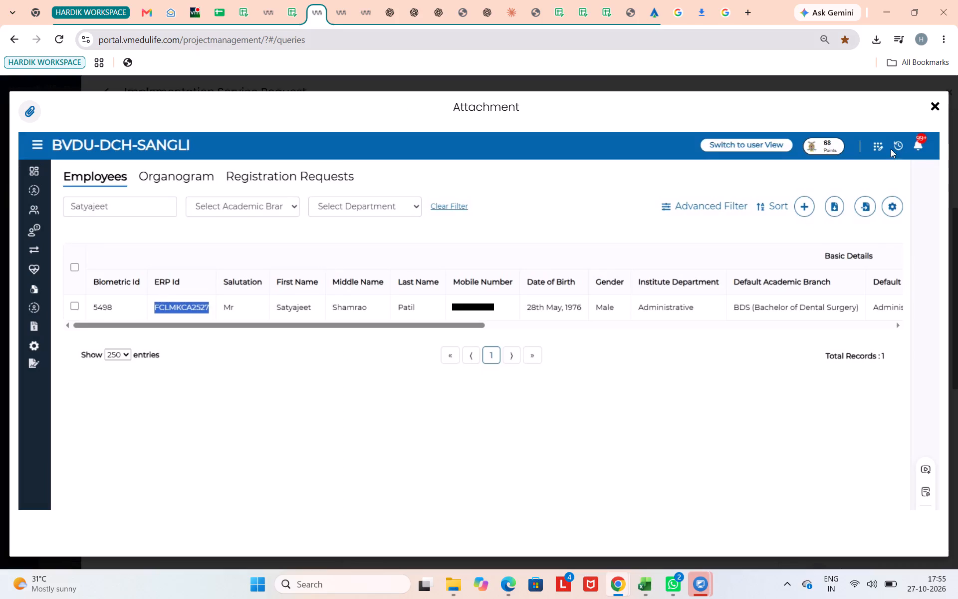
left_click(930, 107)
left_click(932, 107)
scroll(403, 242, "up", 5)
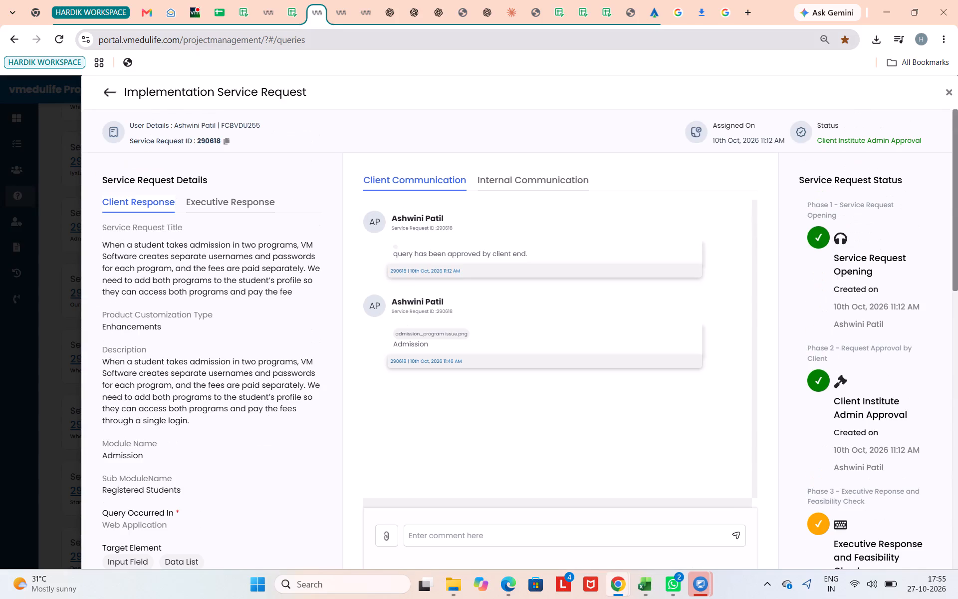
scroll(176, 307, "up", 4)
left_click(400, 336)
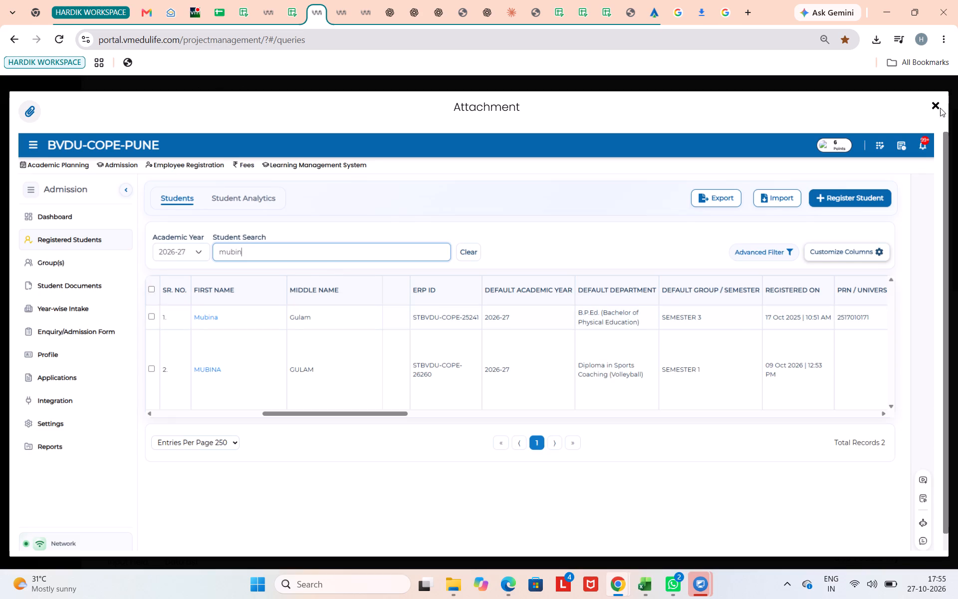
left_click(938, 108)
left_click(107, 88)
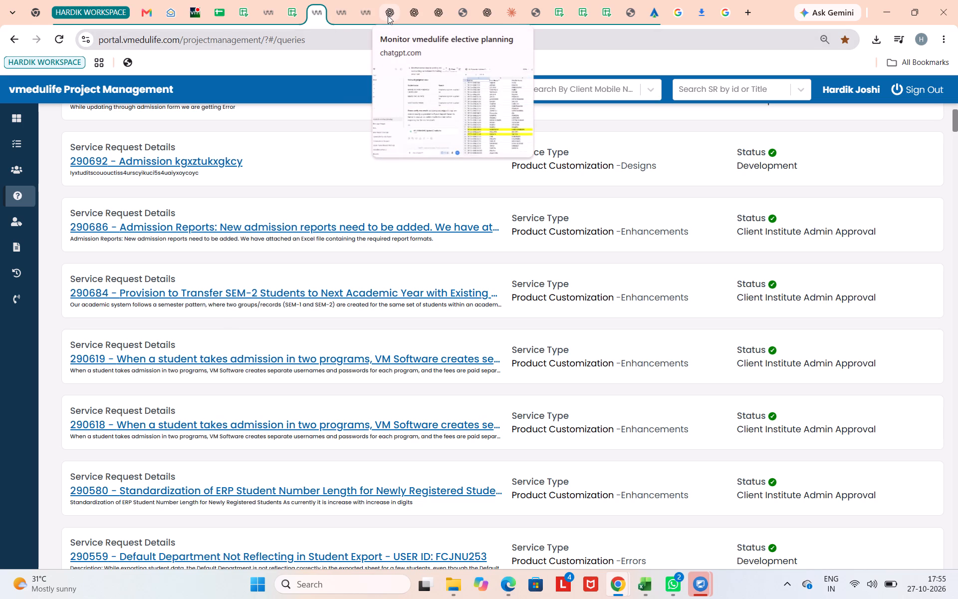
View service request 290686 about adding new admission reports, and return to the request list.
scroll(477, 245, "up", 1)
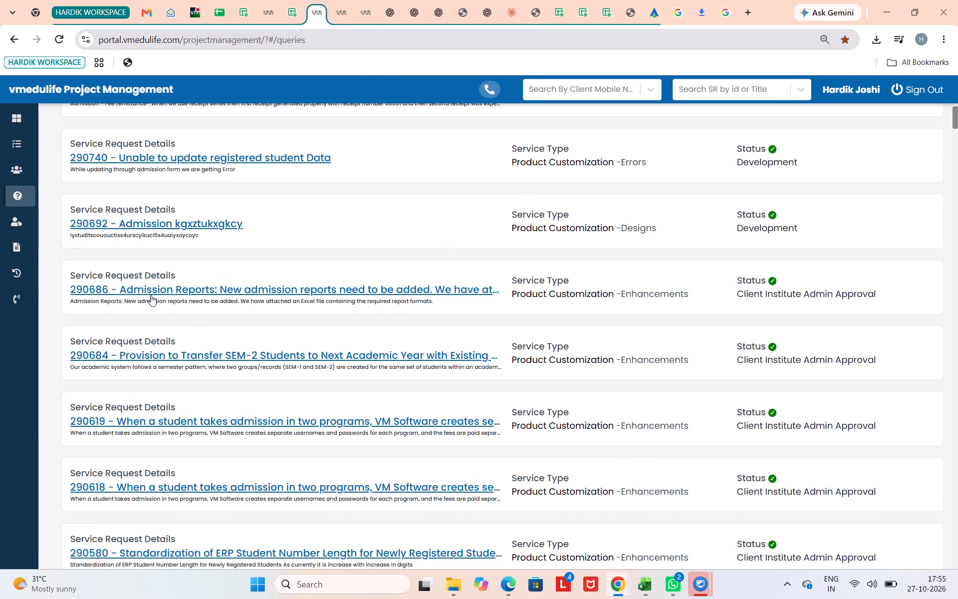
left_click(155, 285)
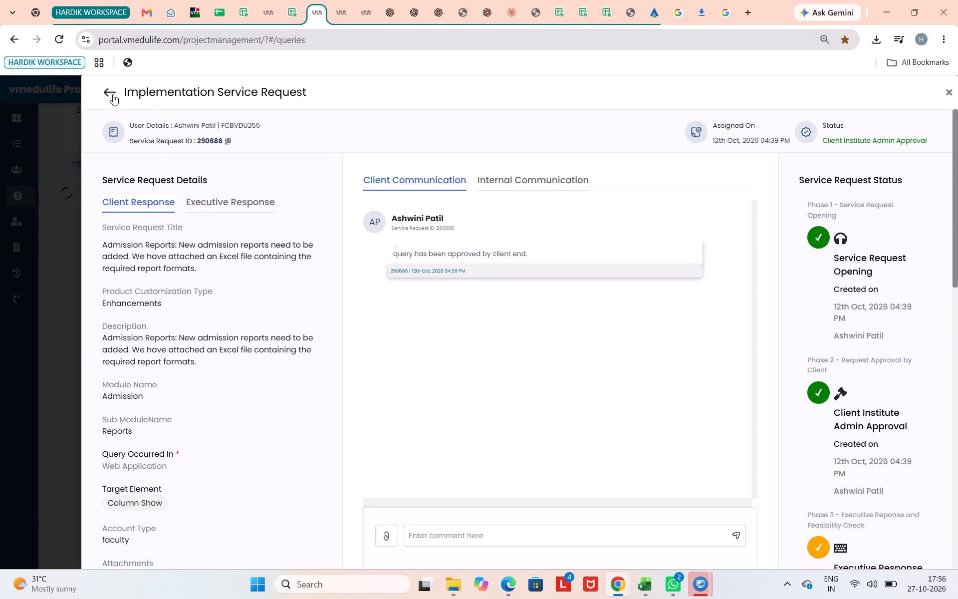
left_click(113, 94)
Open service request 290889 about the admission form's Program Name dropdown and copy its service request details.
scroll(256, 280, "up", 10)
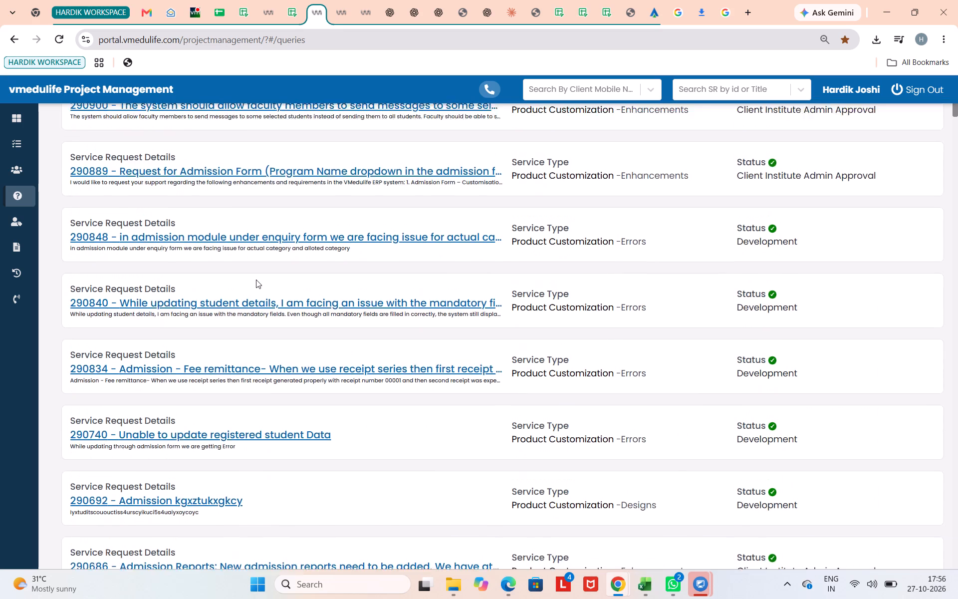
scroll(256, 280, "up", 7)
scroll(256, 281, "down", 4)
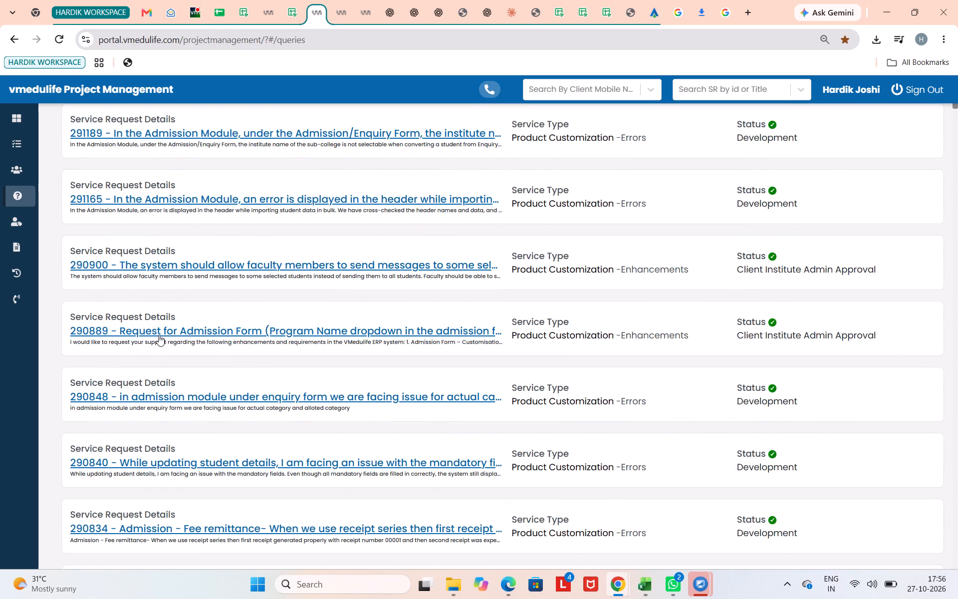
left_click(159, 335)
left_click_drag(180, 125, 347, 115)
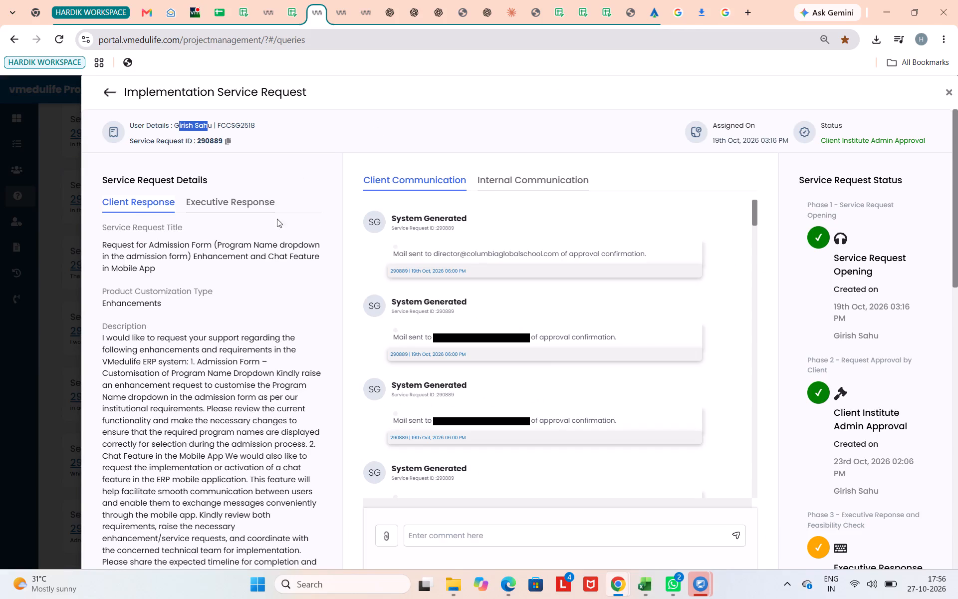
left_click(277, 245)
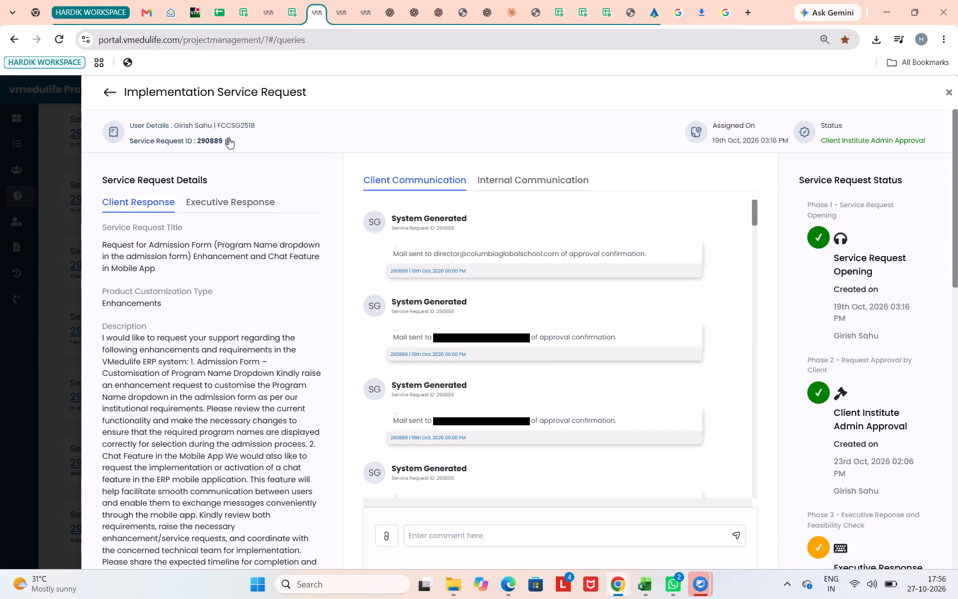
left_click(229, 140)
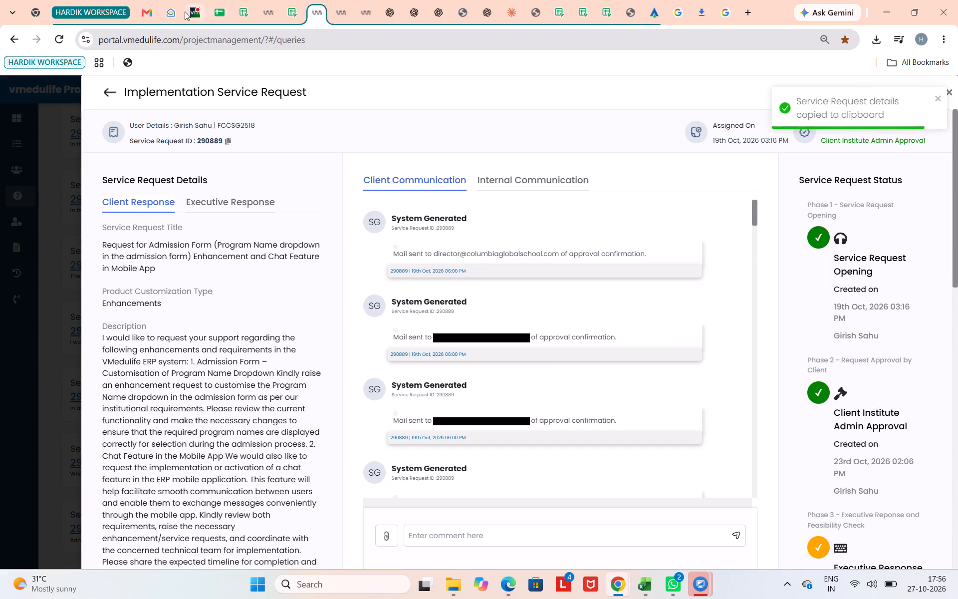
Switch to Zoho Cliq, open the admission sr channel and clear the unsent draft "Sat sun".
left_click(196, 13)
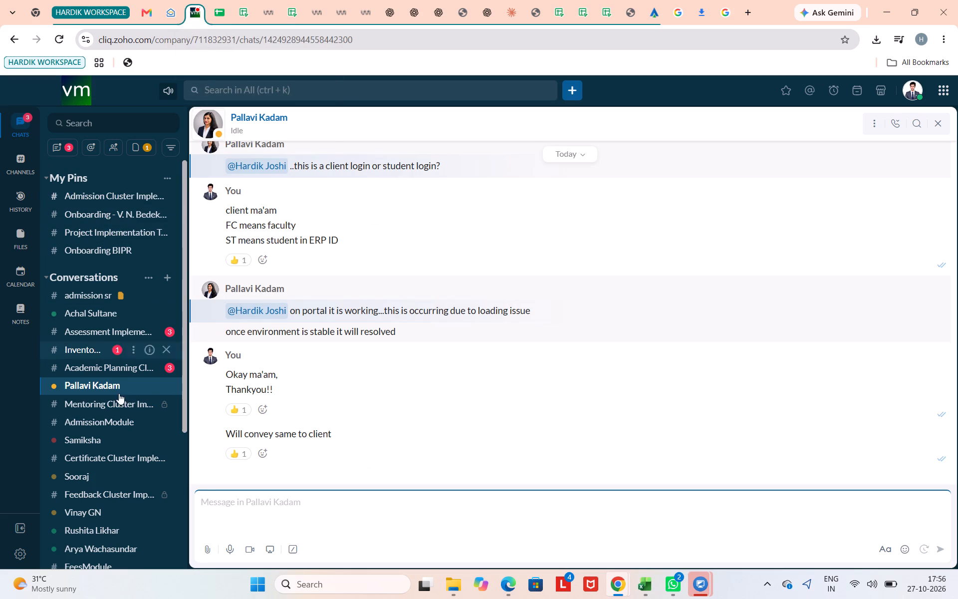
left_click(105, 304)
left_click_drag(265, 503, 185, 499)
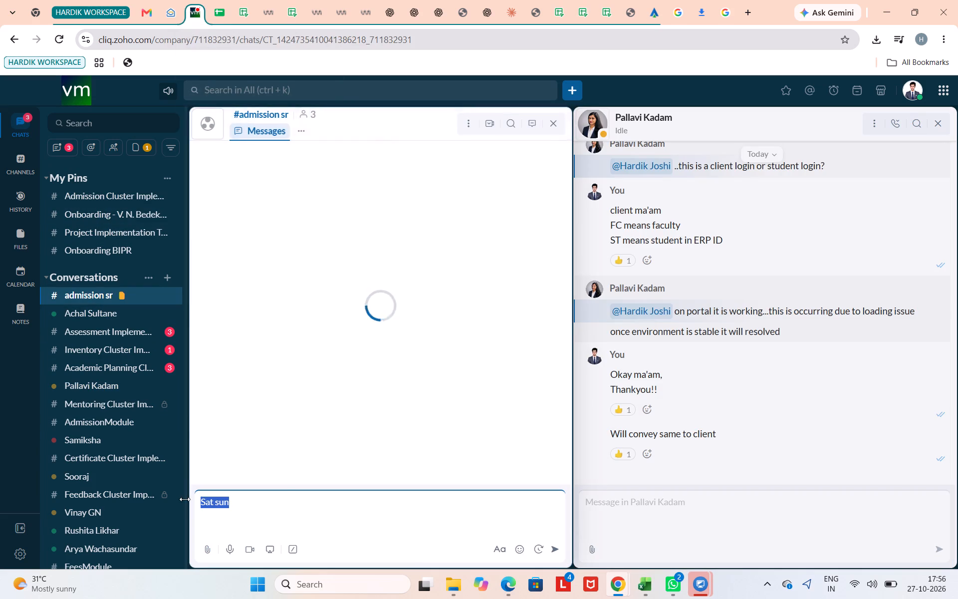
key("BackSpace")
left_click(223, 507)
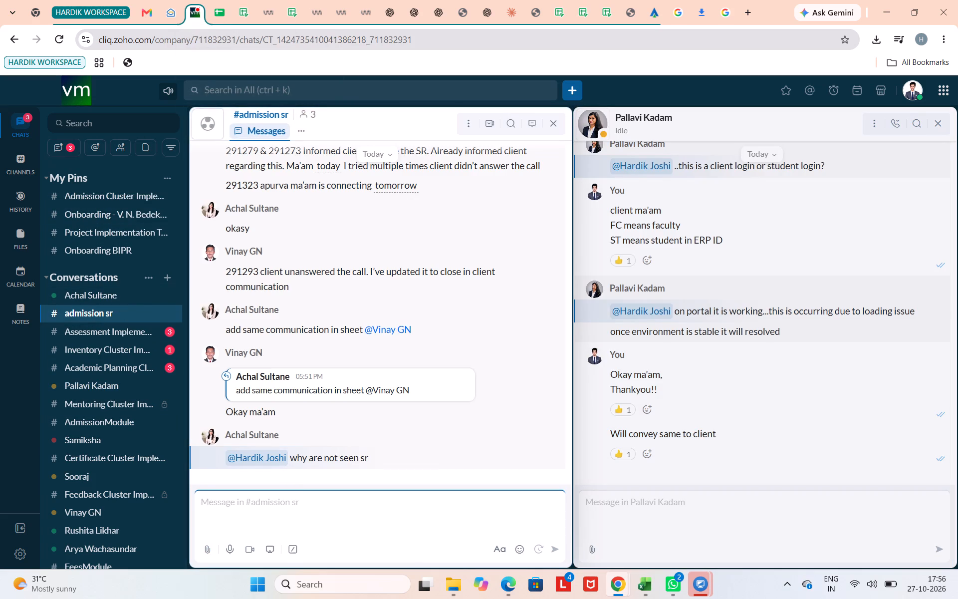
key("ctrl+v")
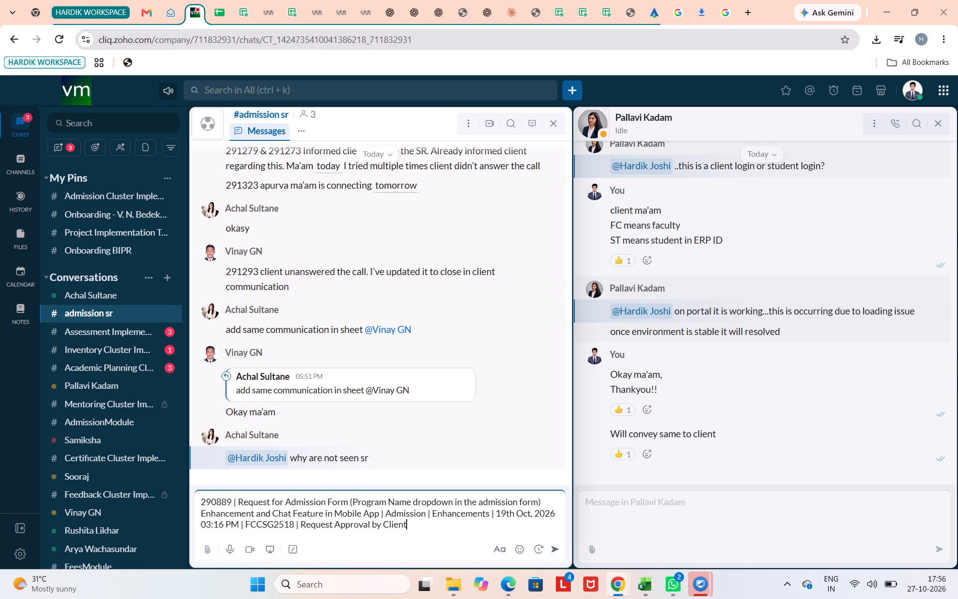
left_click_drag(232, 499, 412, 536)
key("BackSpace")
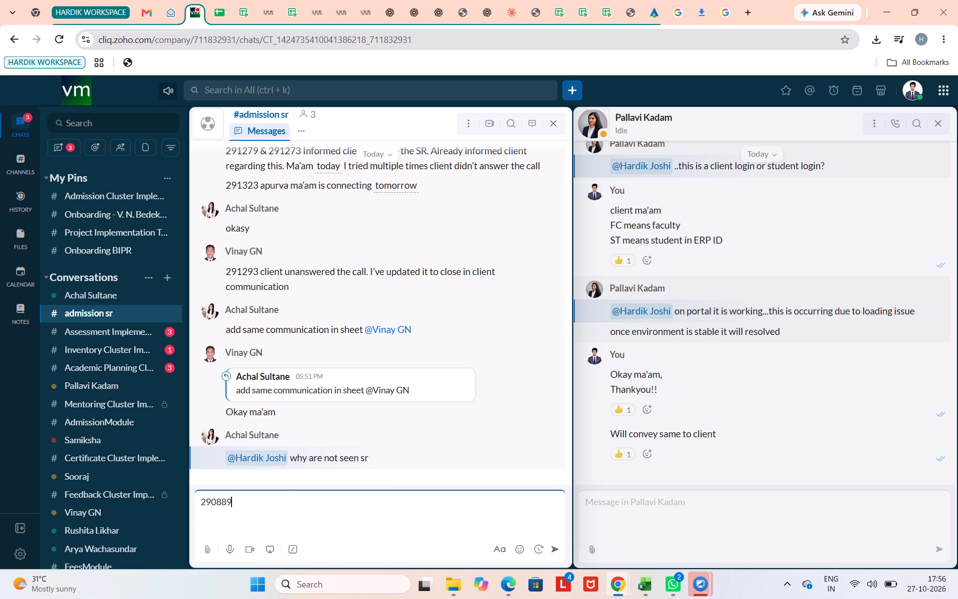
key("minus")
type("WILL")
key("space")
key("f")
key("BackSpace")
type("FORWARD")
key("shift+Return")
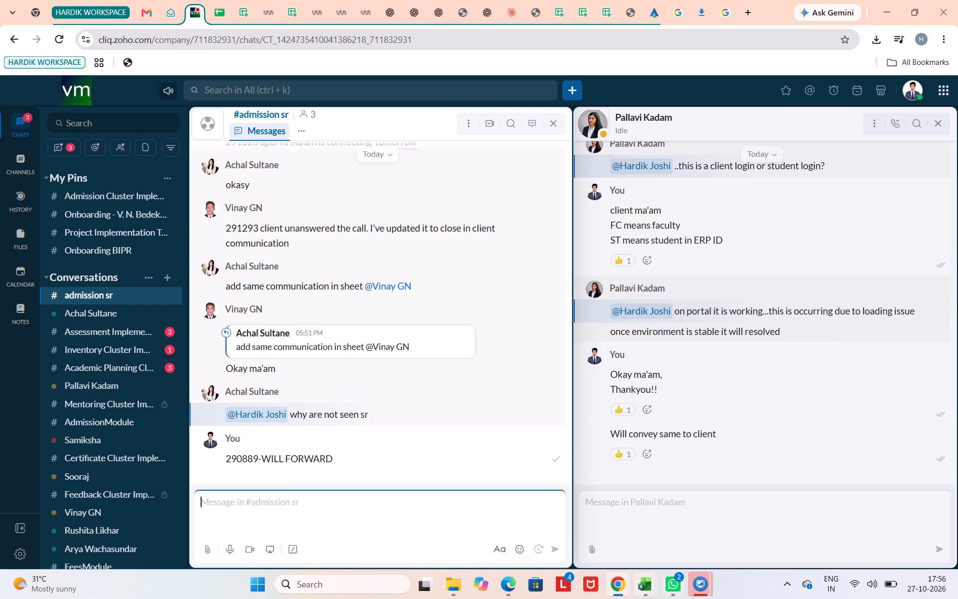
Switch to the VIII_PURANDAR_Updated_Emails workbook in Excel and fill Maharashtra from T36 down to T37.
left_click(584, 535)
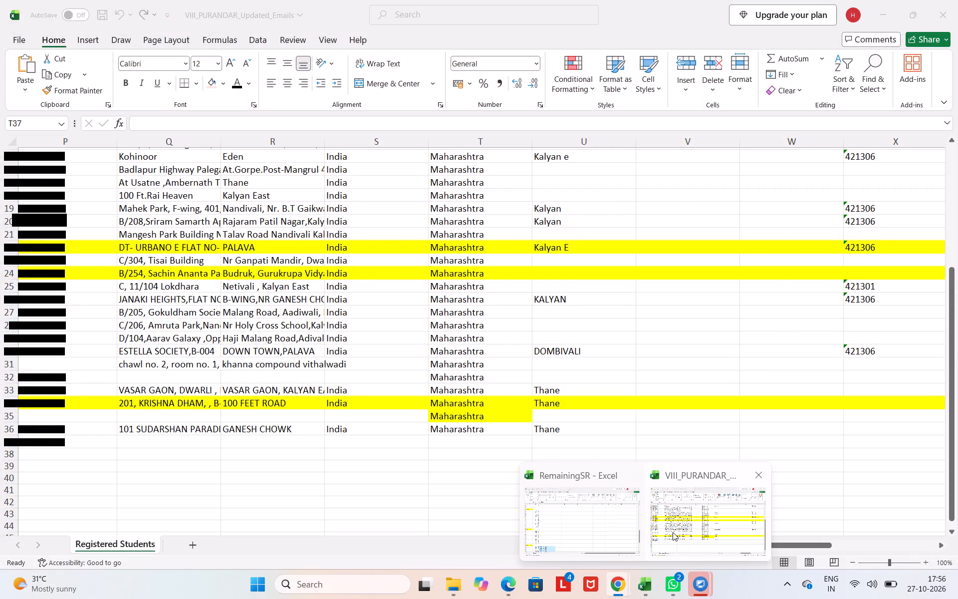
left_click(673, 532)
left_click(483, 430)
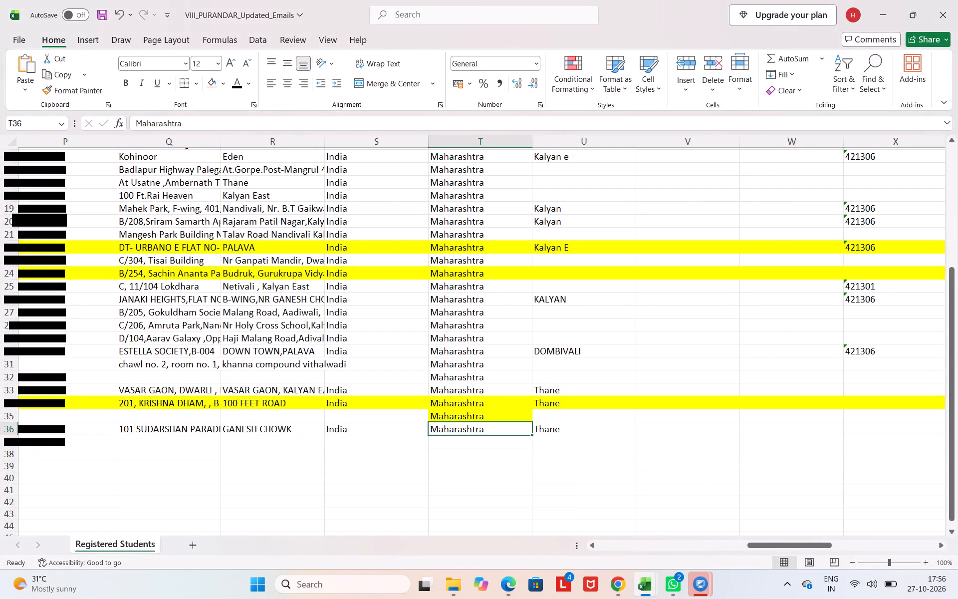
left_click_drag(530, 434, 528, 444)
Select cell S36 containing India in the Registered Students sheet.
left_click(360, 431)
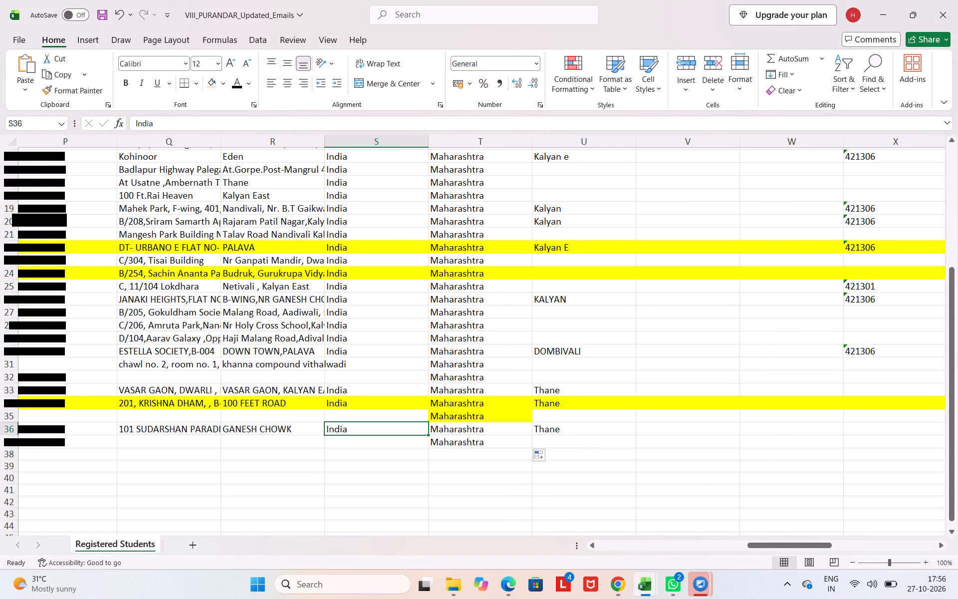
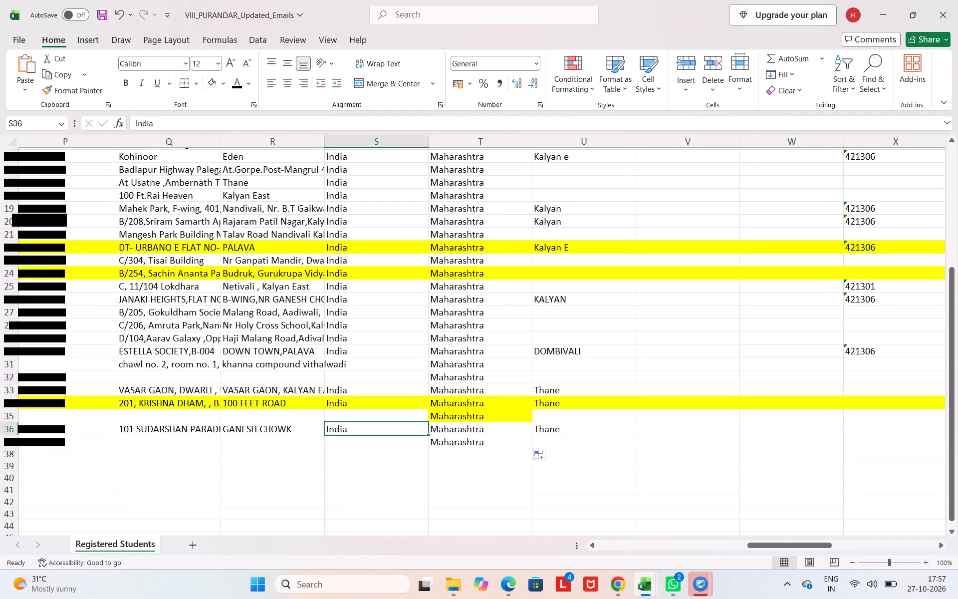
Fill India from S30 down to S37 in the Local Address Country column.
left_click(395, 354)
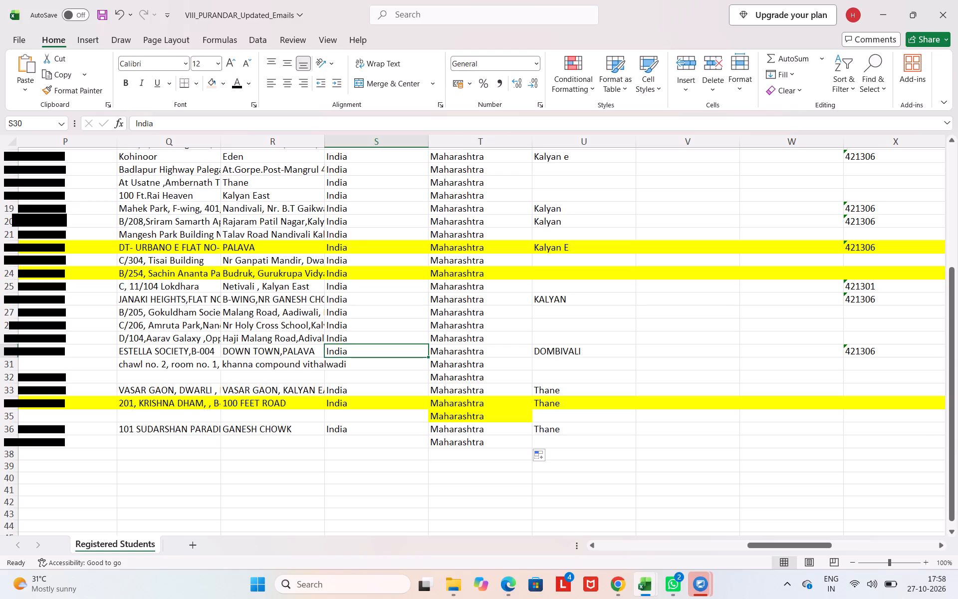
left_click_drag(429, 356, 431, 452)
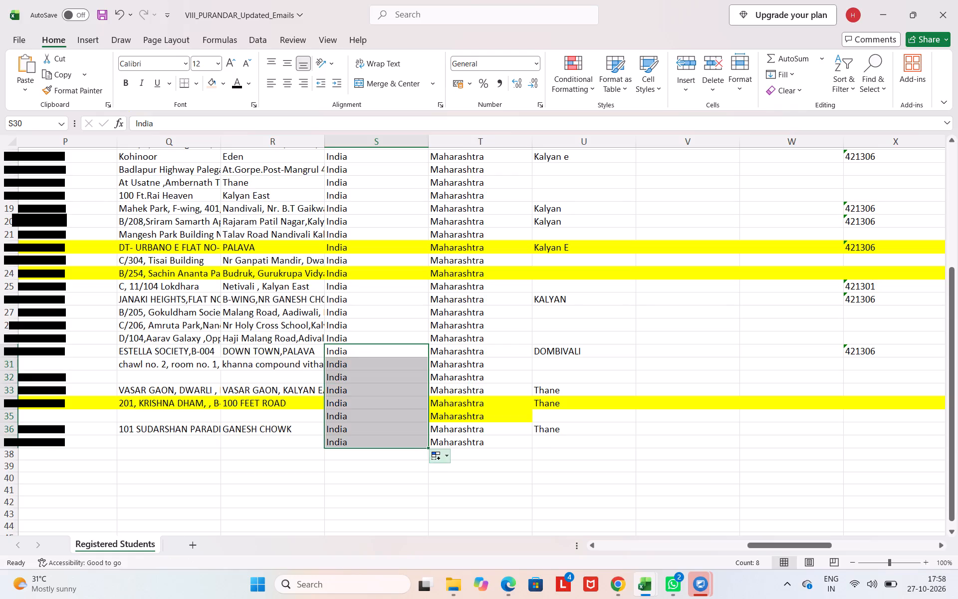
Replace the Local Address District entry in U2 with Thane.
scroll(546, 289, "up", 7)
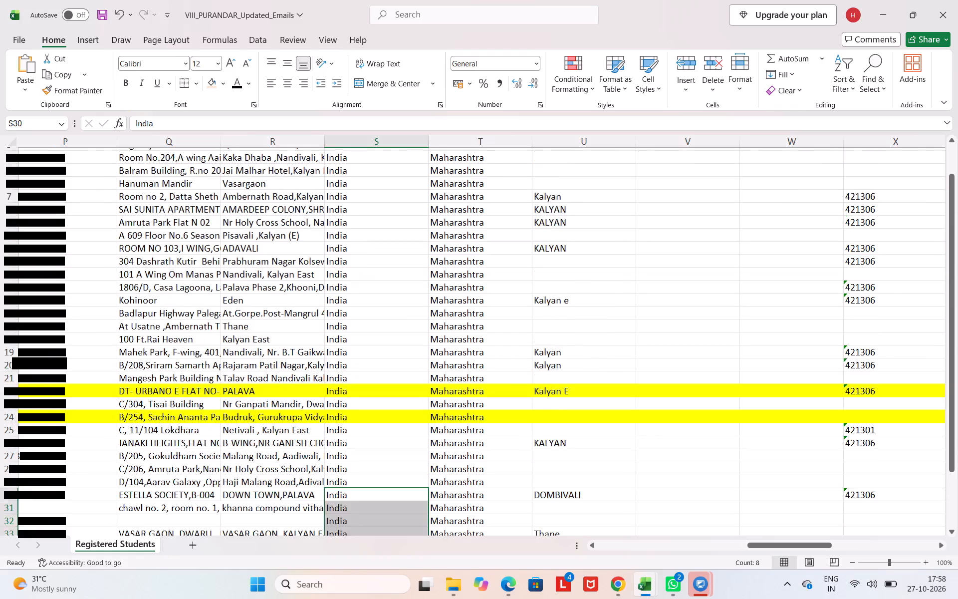
scroll(546, 289, "up", 5)
left_click(562, 169)
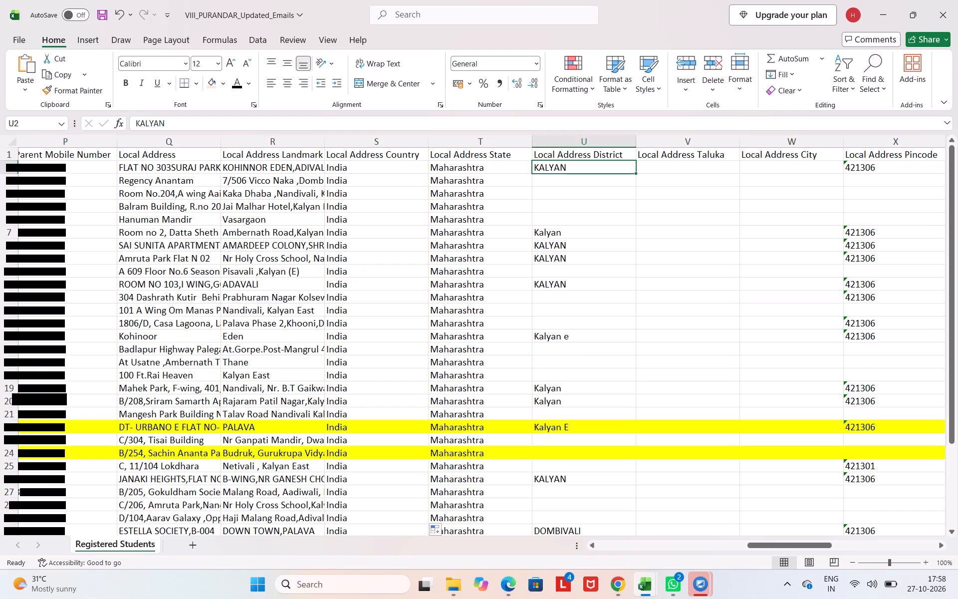
key("Delete")
key("shift+t")
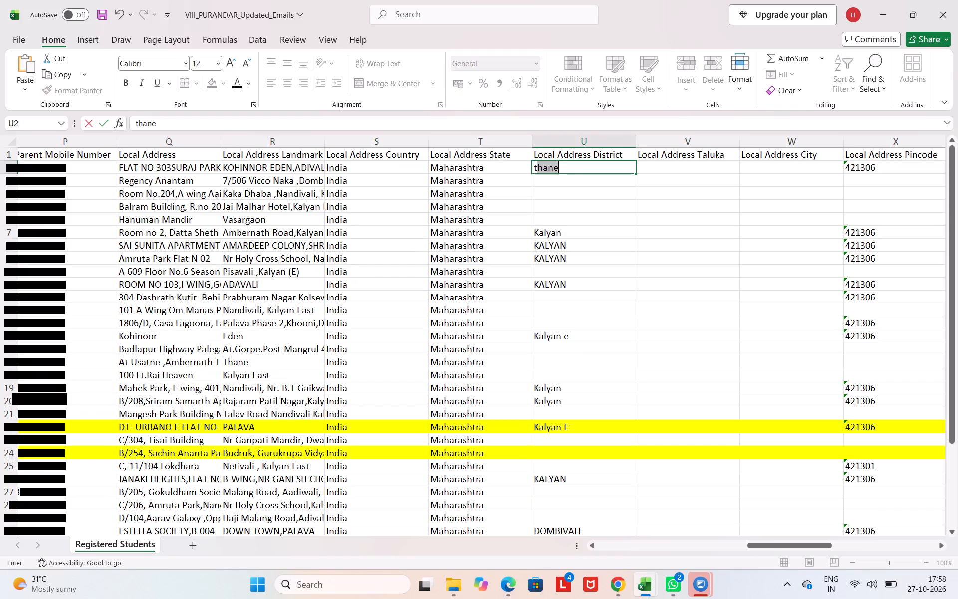
key("BackSpace")
key("BackSpace")
key("shift+t")
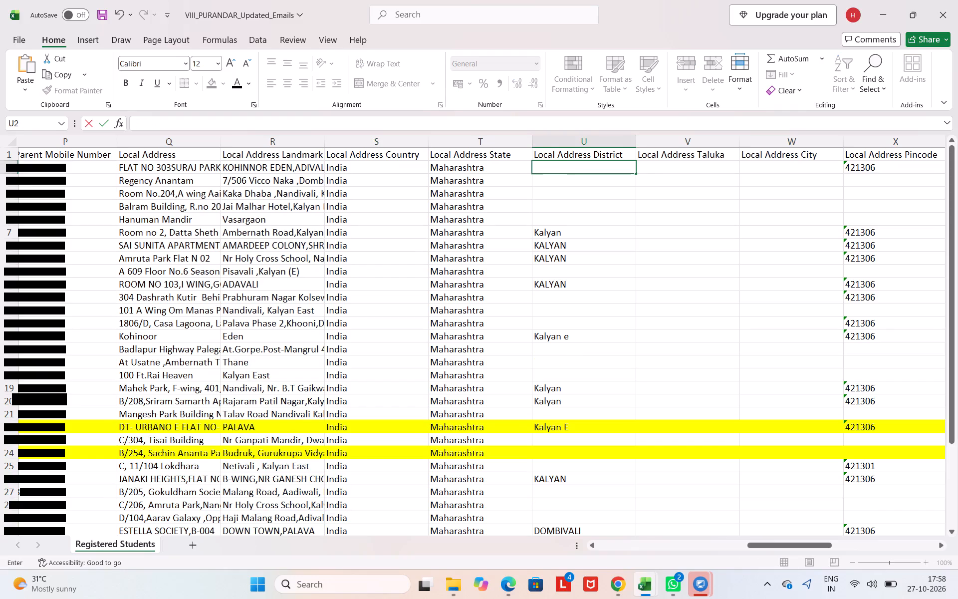
key("BackSpace")
key("t")
key("BackSpace")
key("BackSpace")
key("t")
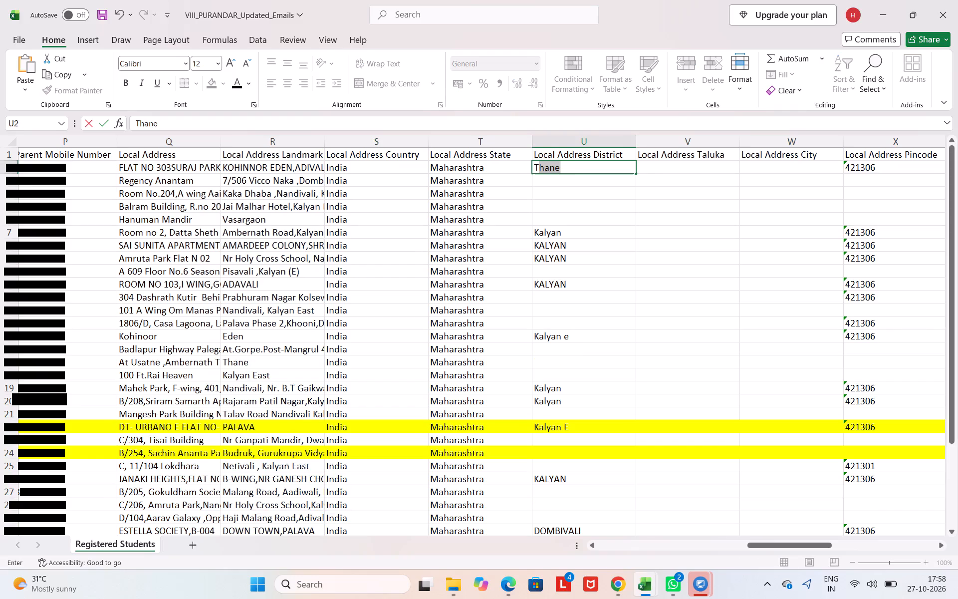
Fill Thane from U2 down to U37, overwriting the other district entries.
left_click_drag(637, 174, 640, 469)
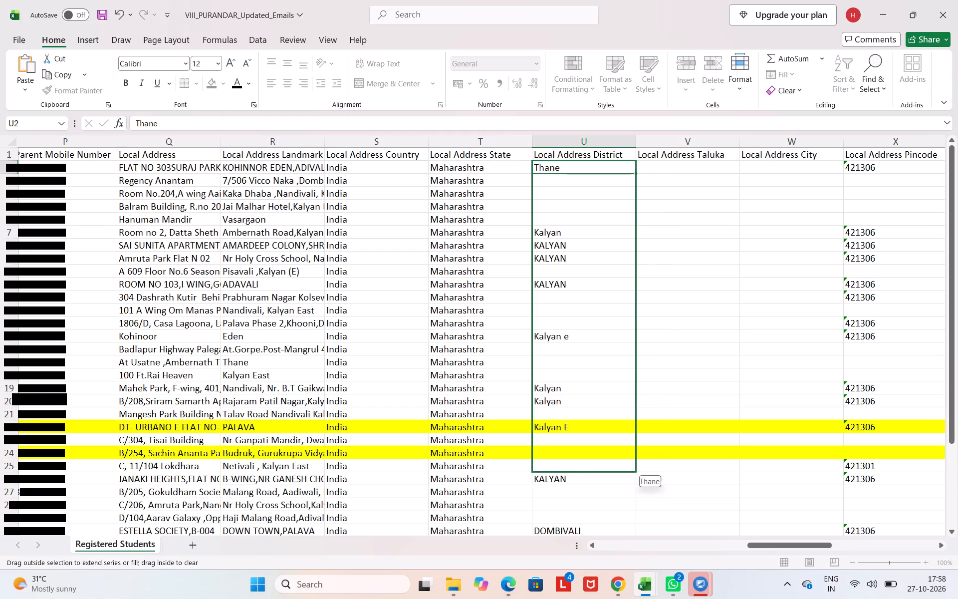
left_click_drag(640, 469, 634, 536)
scroll(616, 429, "down", 3)
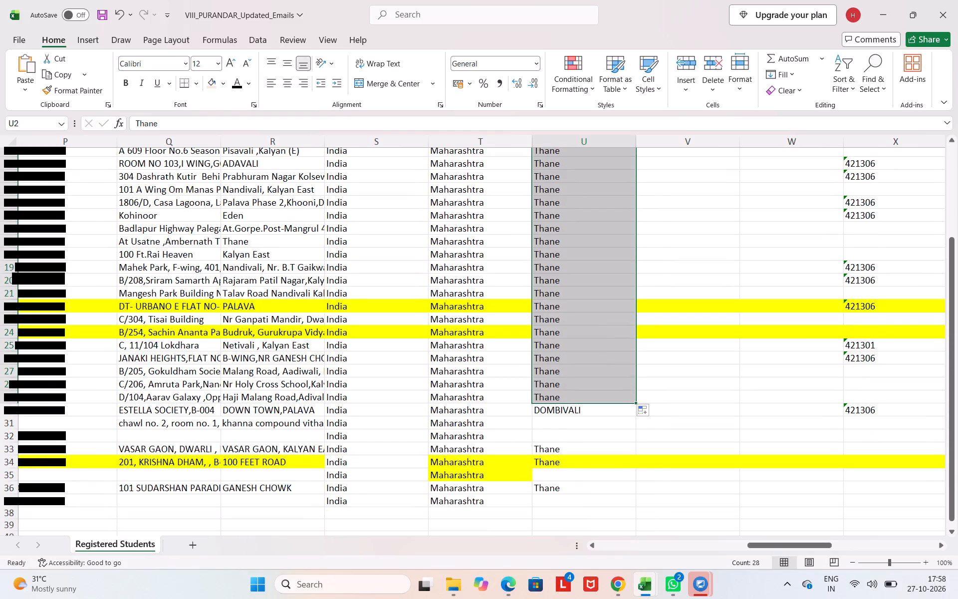
left_click_drag(635, 402, 636, 504)
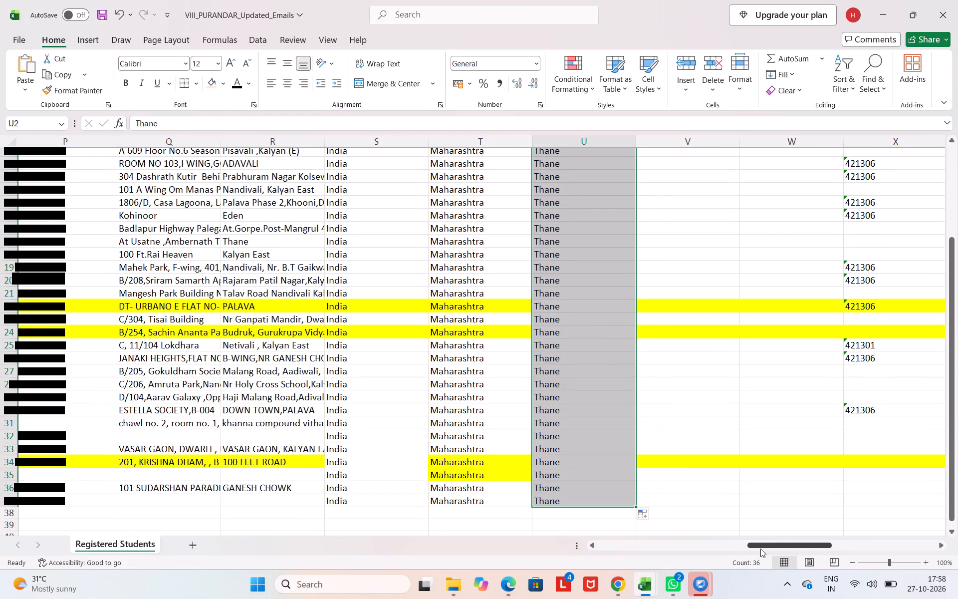
Fill India from AA30 down the column past row 37 and clear the extra entry in AA38.
left_click_drag(759, 546, 747, 546)
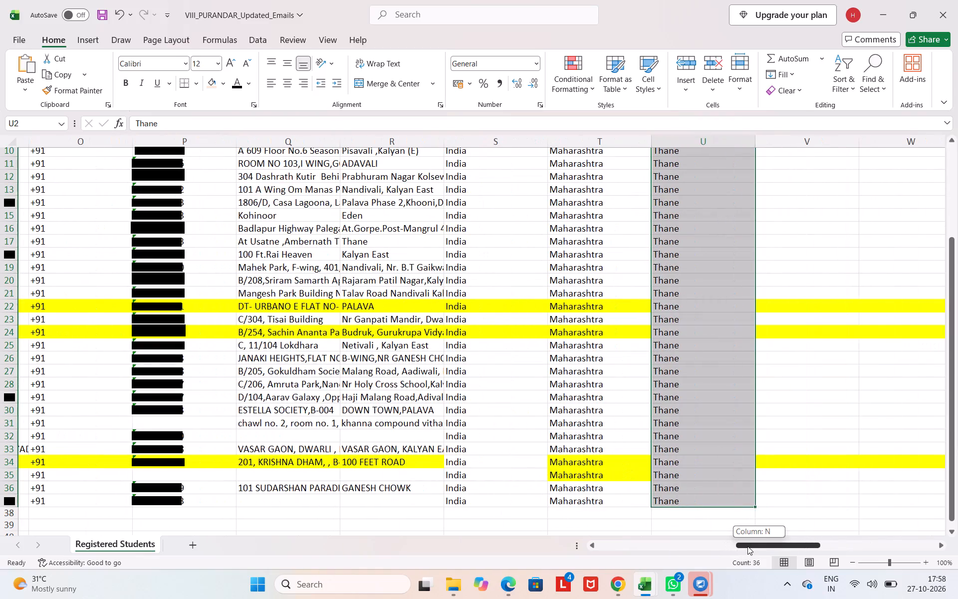
left_click_drag(747, 546, 839, 531)
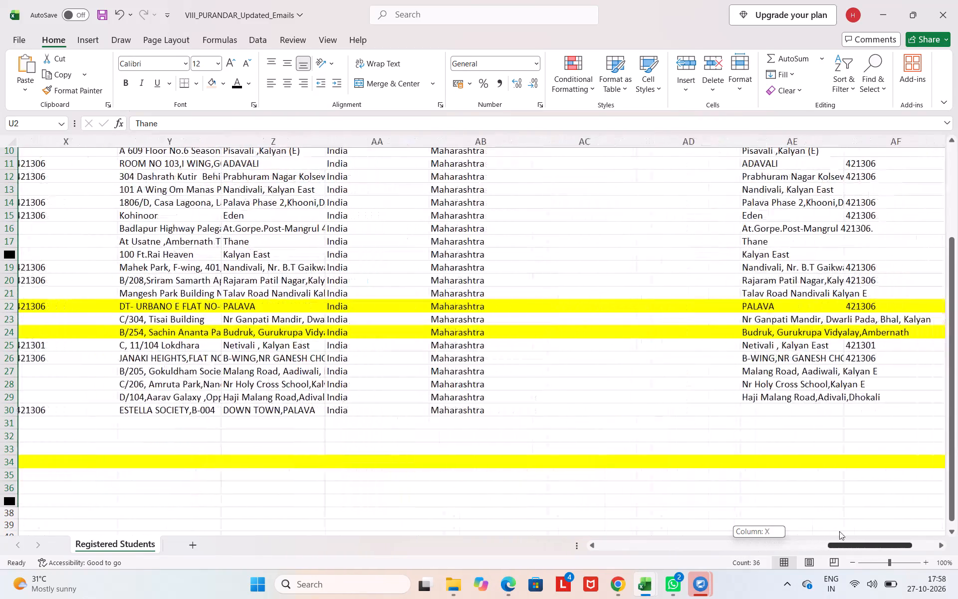
left_click_drag(839, 531, 798, 542)
left_click(804, 407)
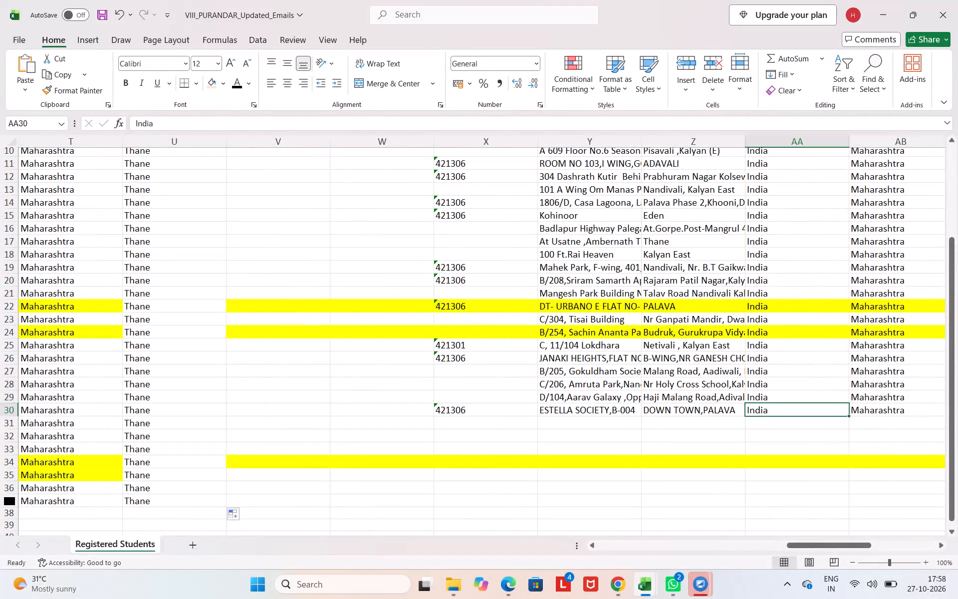
left_click_drag(846, 414, 848, 494)
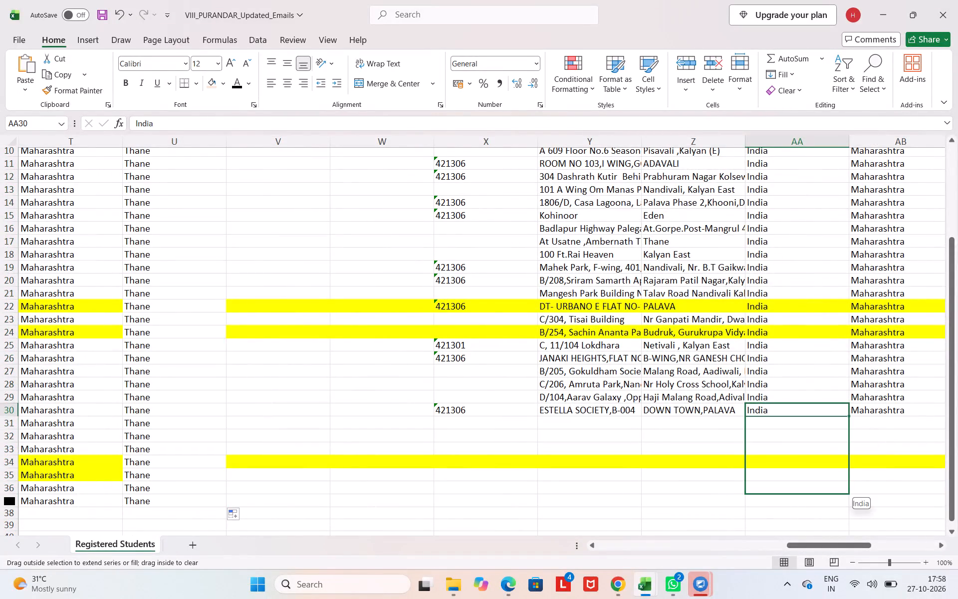
left_click_drag(848, 494, 853, 518)
left_click(853, 518)
left_click(816, 513)
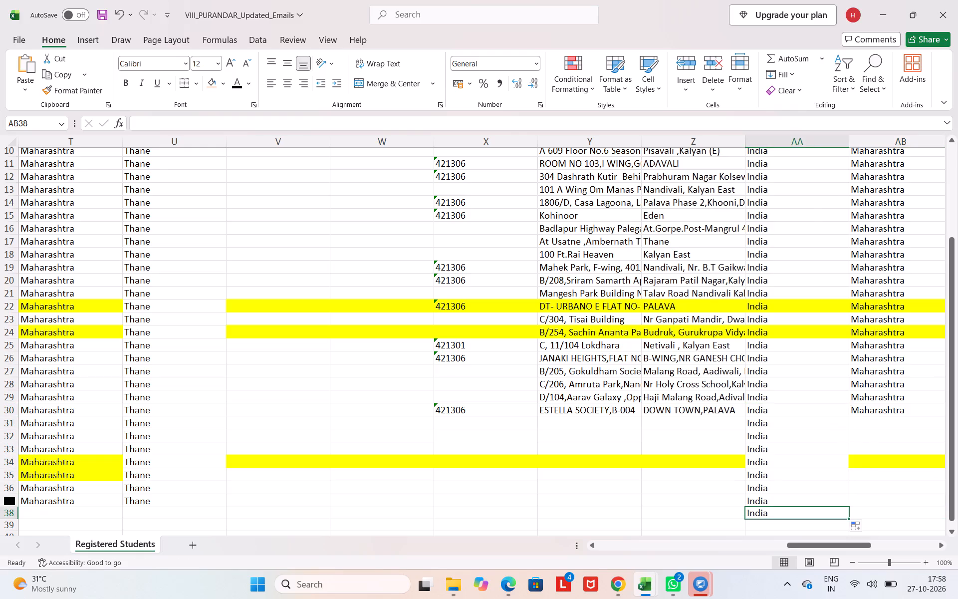
key("Delete")
Fill Maharashtra from AB30 down to AB37.
left_click(899, 408)
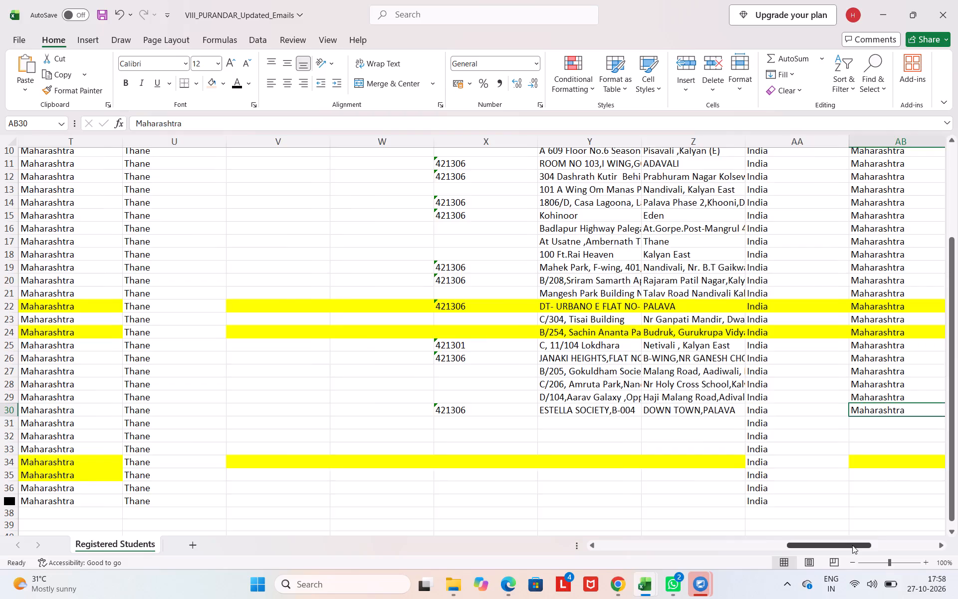
left_click_drag(852, 545, 864, 545)
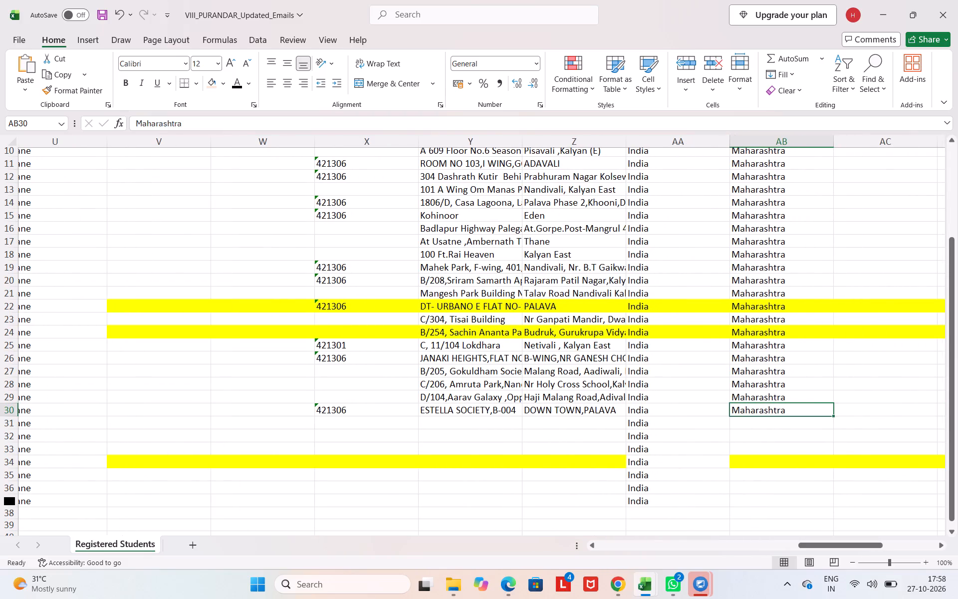
left_click_drag(834, 416, 837, 448)
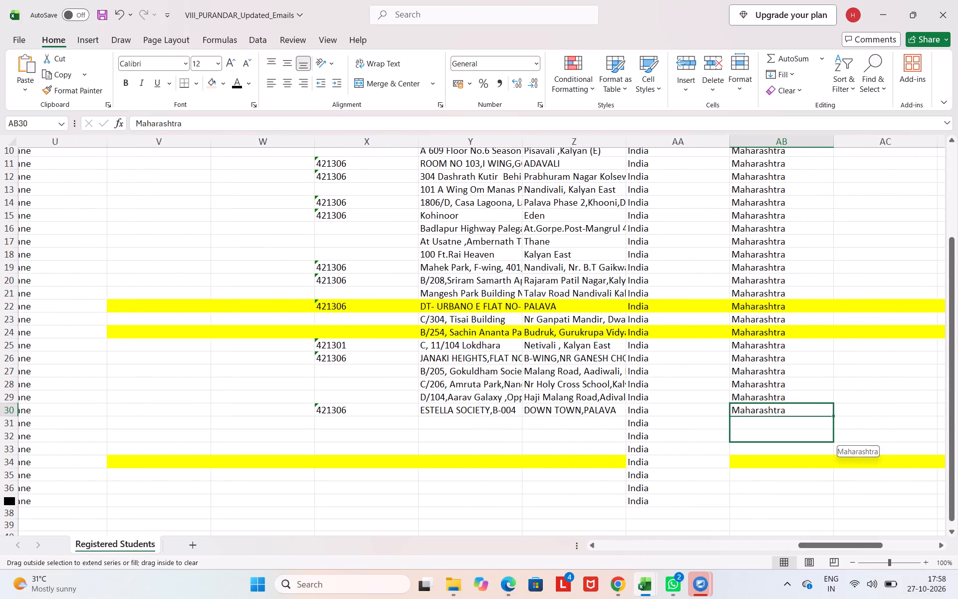
left_click_drag(837, 448, 840, 503)
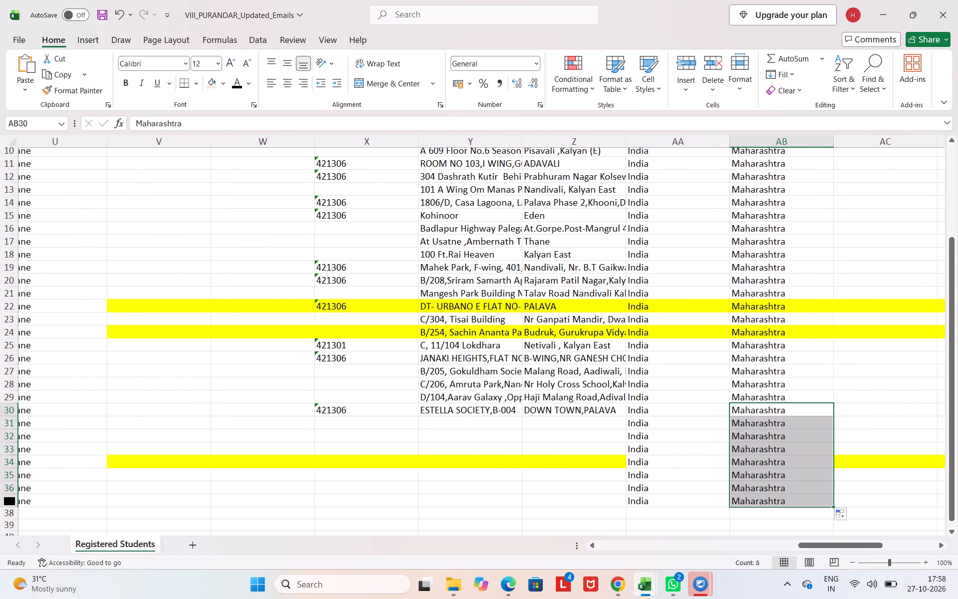
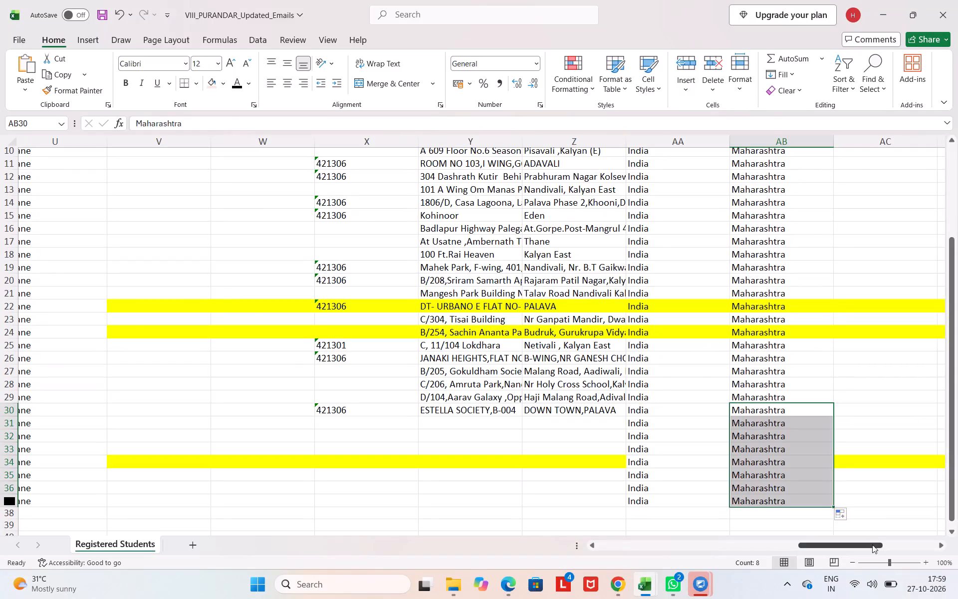
Copy the Local Address District entries from U2:U37 into the Permanent Address District column starting at AC2.
left_click_drag(872, 546, 896, 549)
scroll(792, 275, "up", 15)
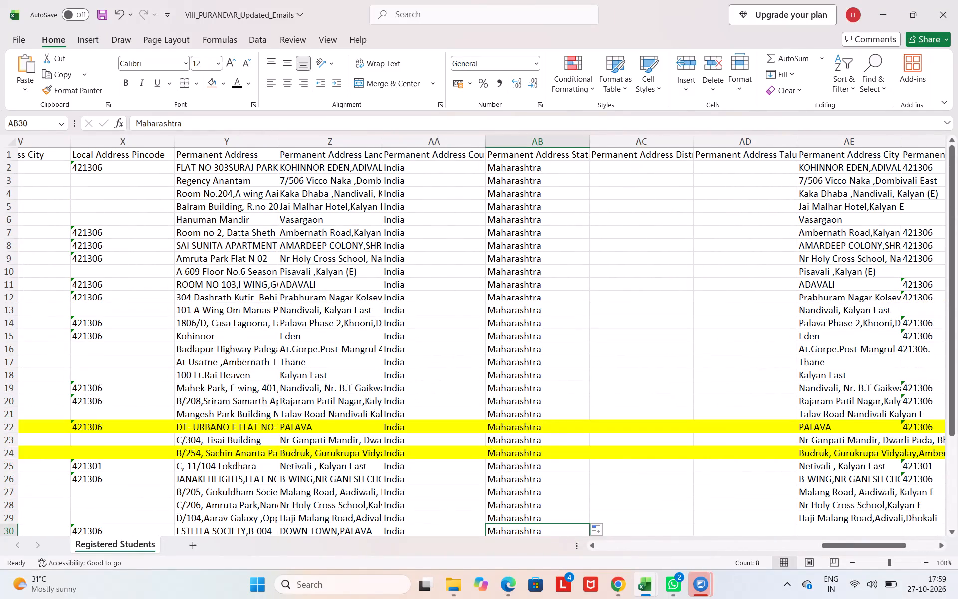
scroll(792, 275, "up", 1)
left_click(612, 169)
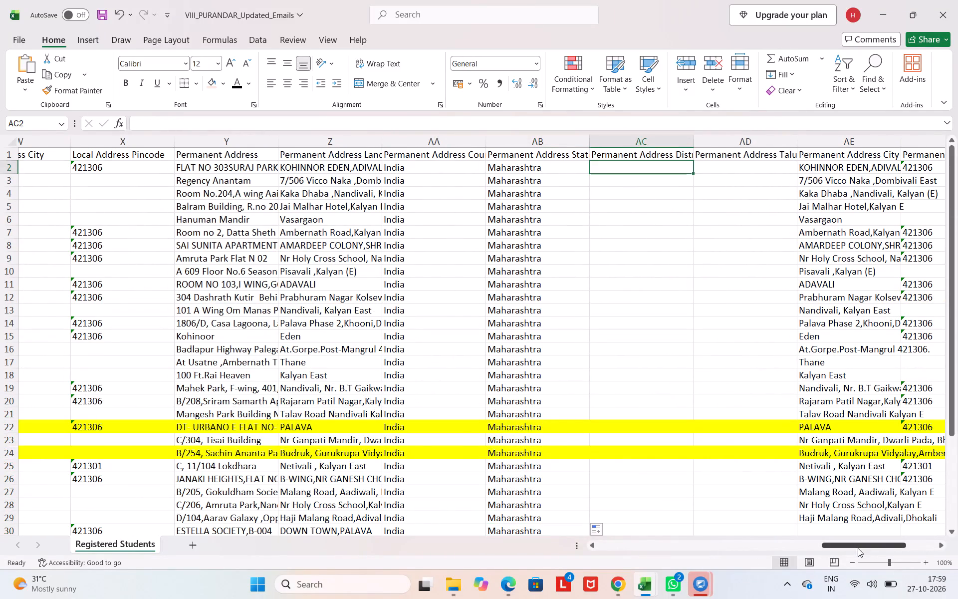
left_click_drag(857, 548, 634, 548)
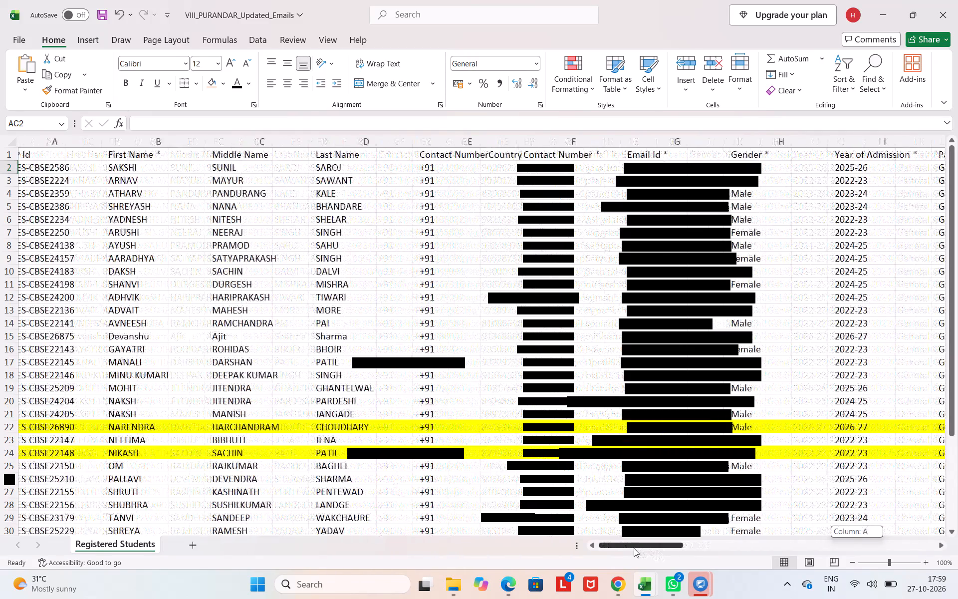
left_click_drag(634, 548, 652, 548)
left_click_drag(659, 548, 709, 549)
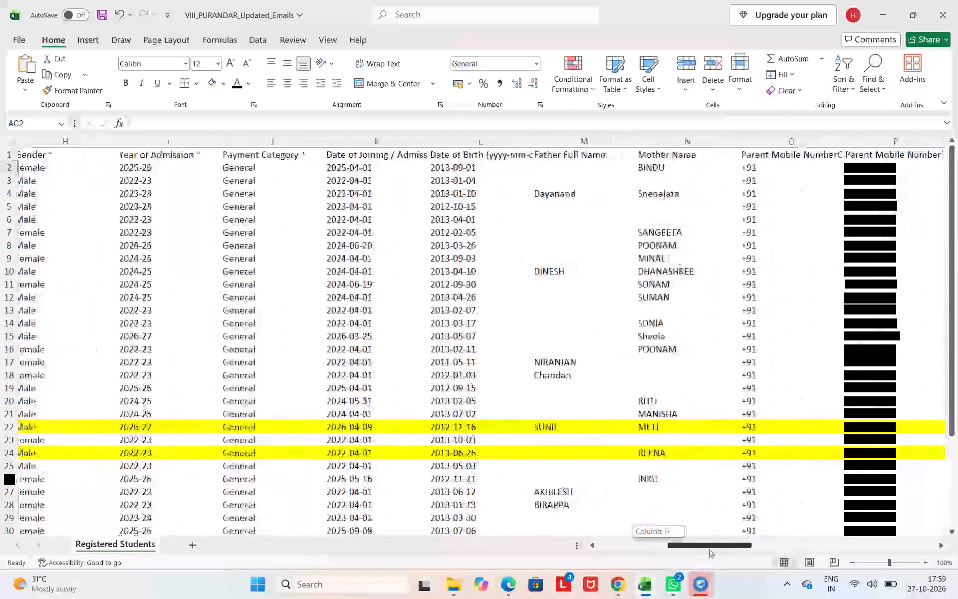
left_click_drag(709, 549, 766, 543)
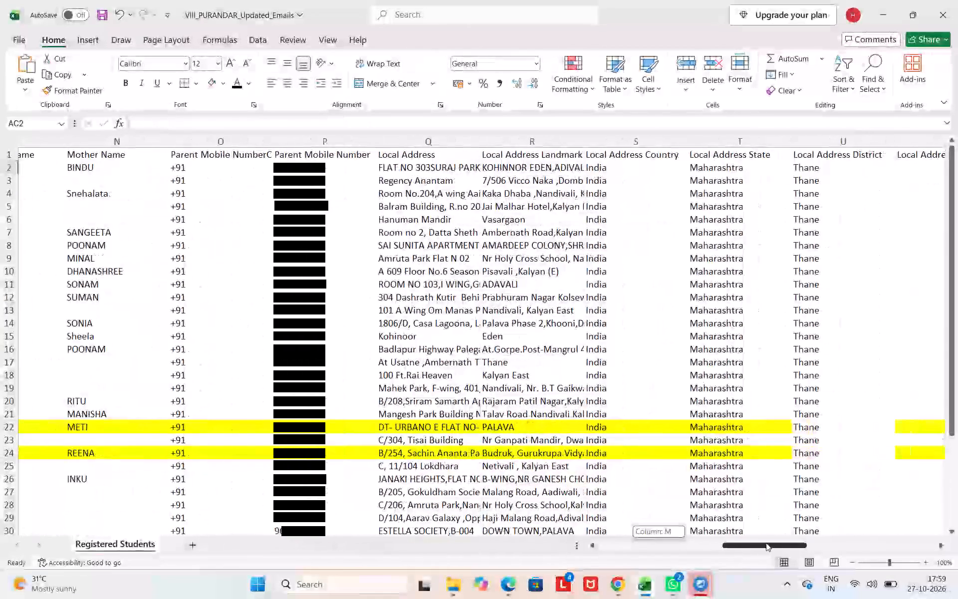
left_click_drag(766, 543, 778, 543)
left_click(714, 165)
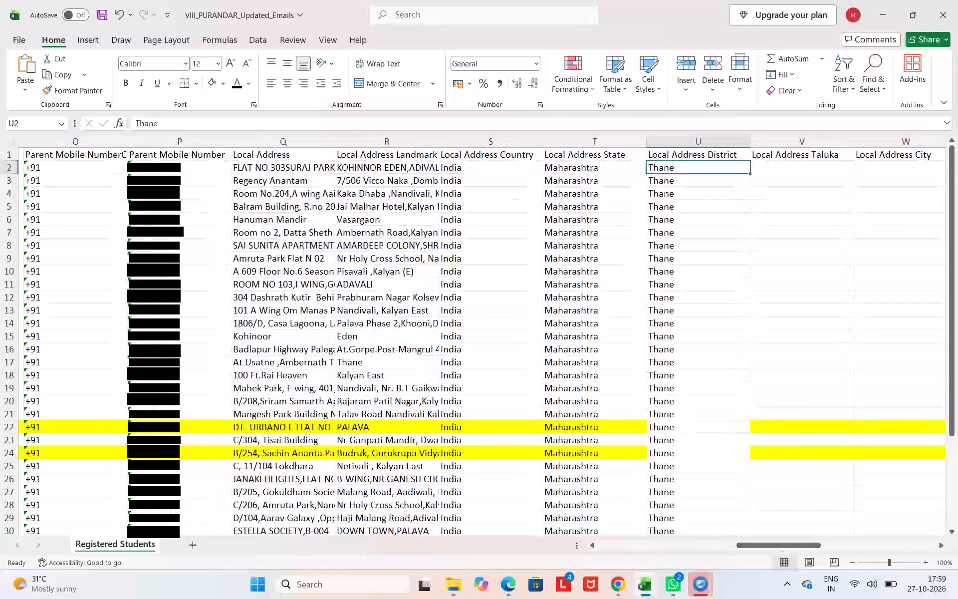
key("ctrl+shift+Down")
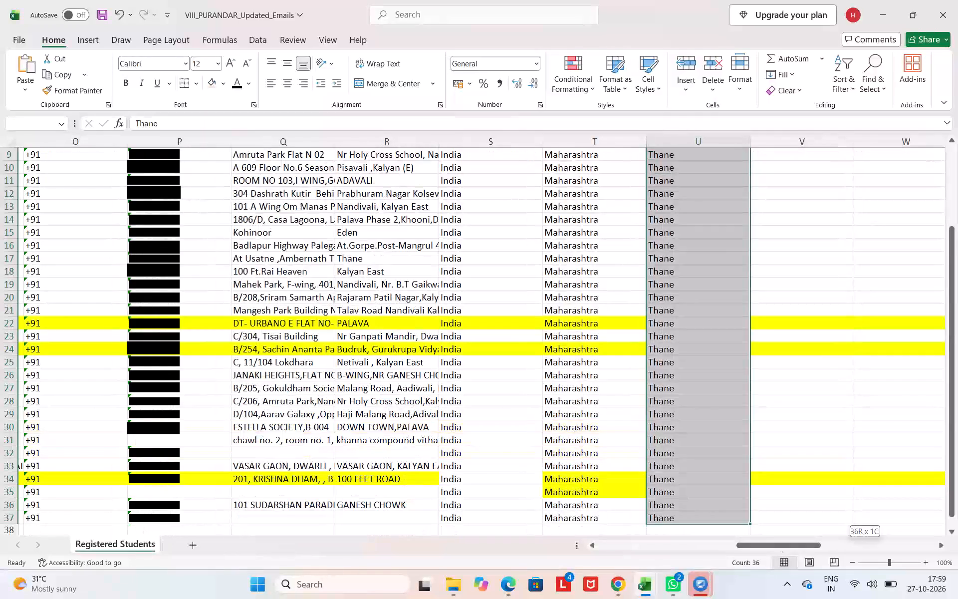
key("ctrl+c")
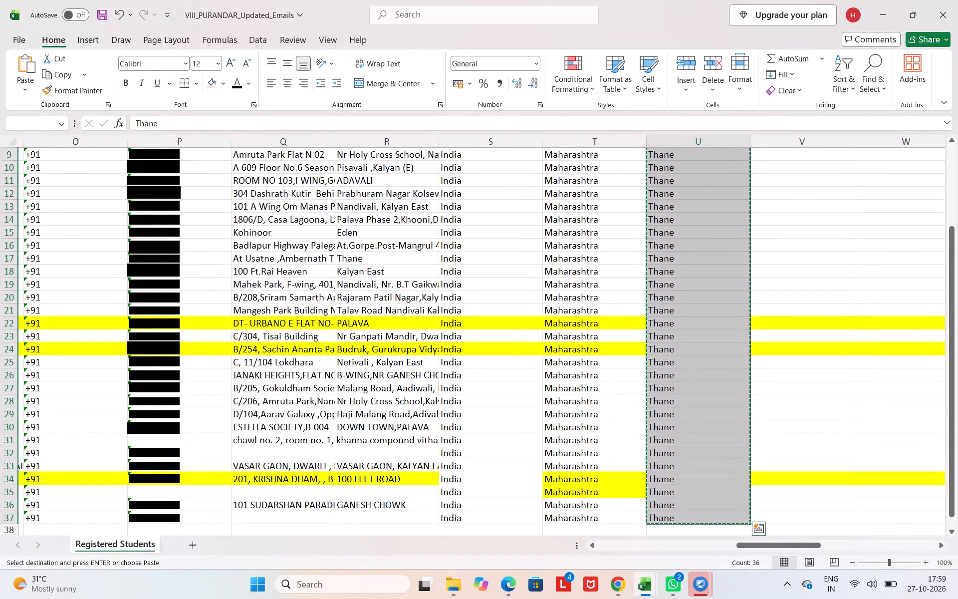
left_click_drag(799, 546, 911, 552)
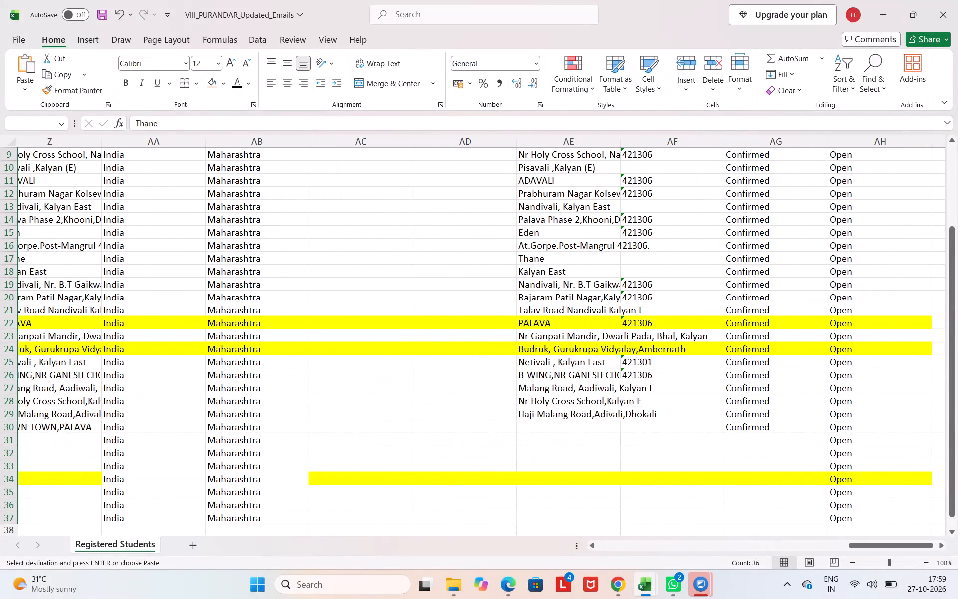
scroll(468, 319, "up", 13)
left_click(356, 166)
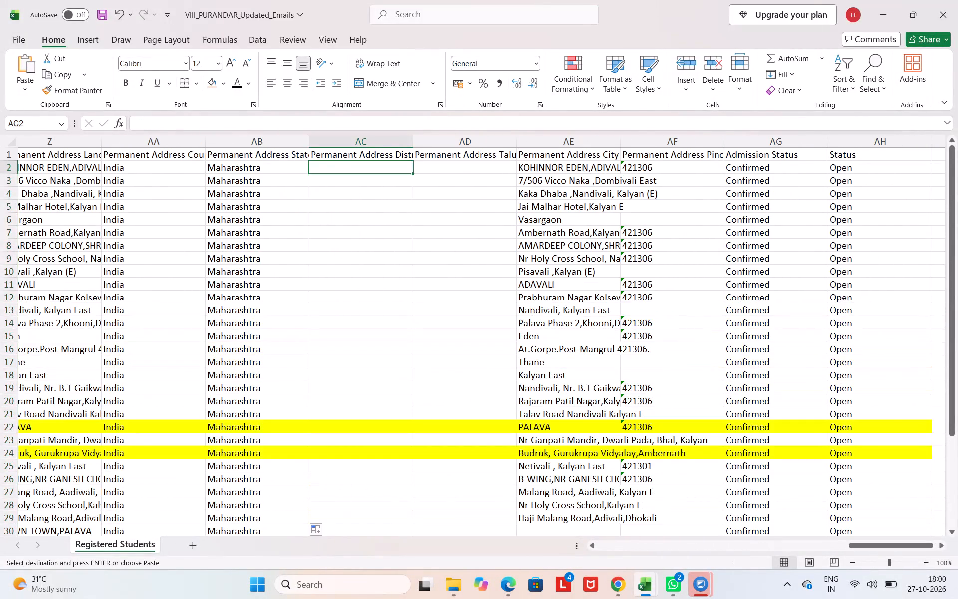
key("ctrl+v")
Check the pasted districts down to row 37 and look across the student, parent and address columns for gaps.
scroll(369, 243, "down", 5)
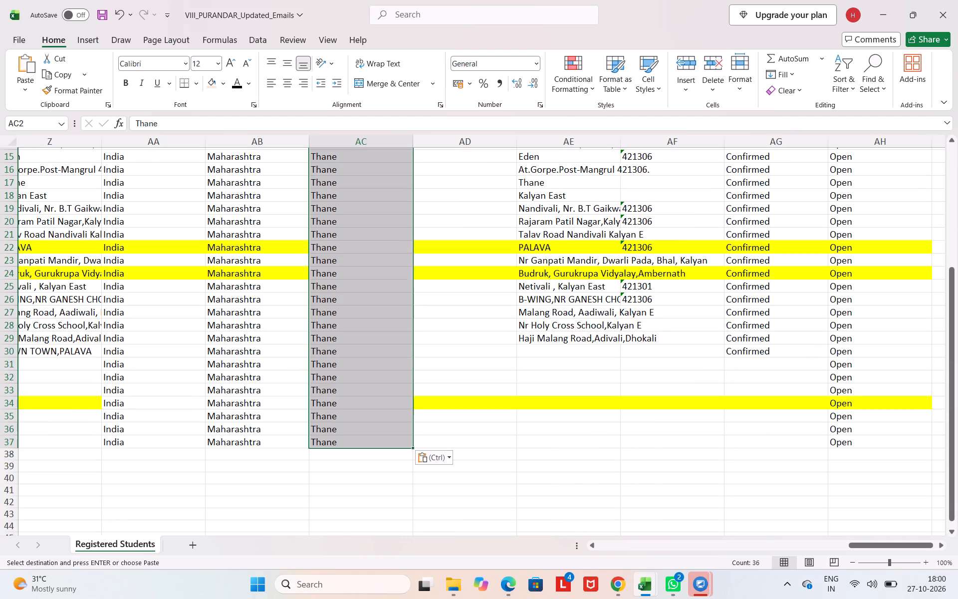
scroll(365, 254, "up", 10)
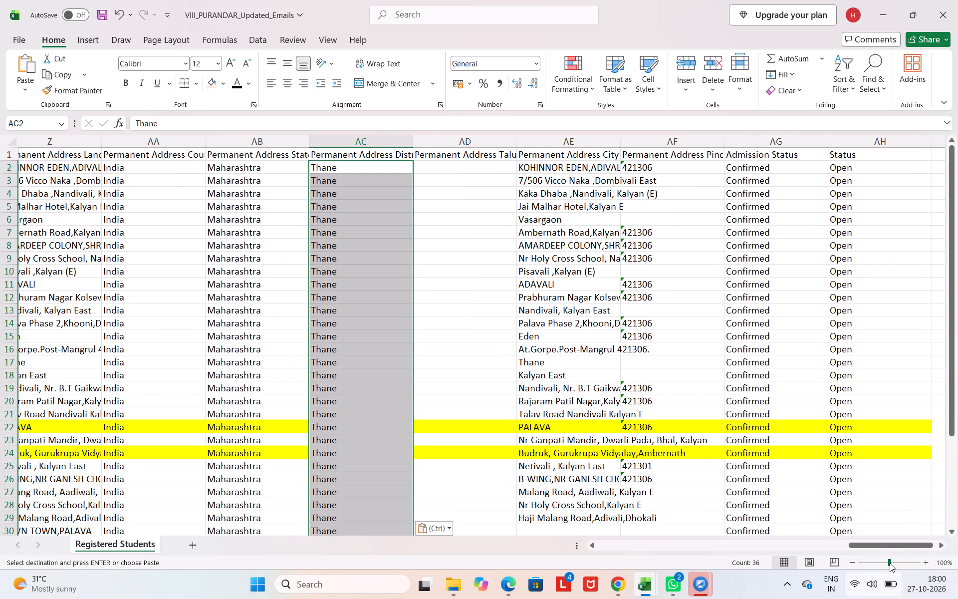
left_click_drag(884, 544, 828, 547)
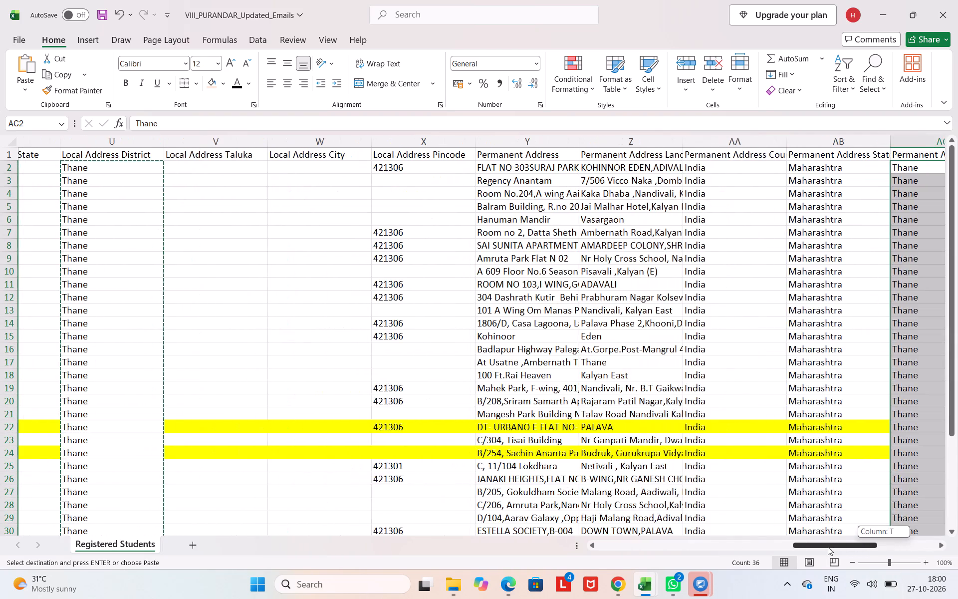
left_click_drag(828, 547, 848, 545)
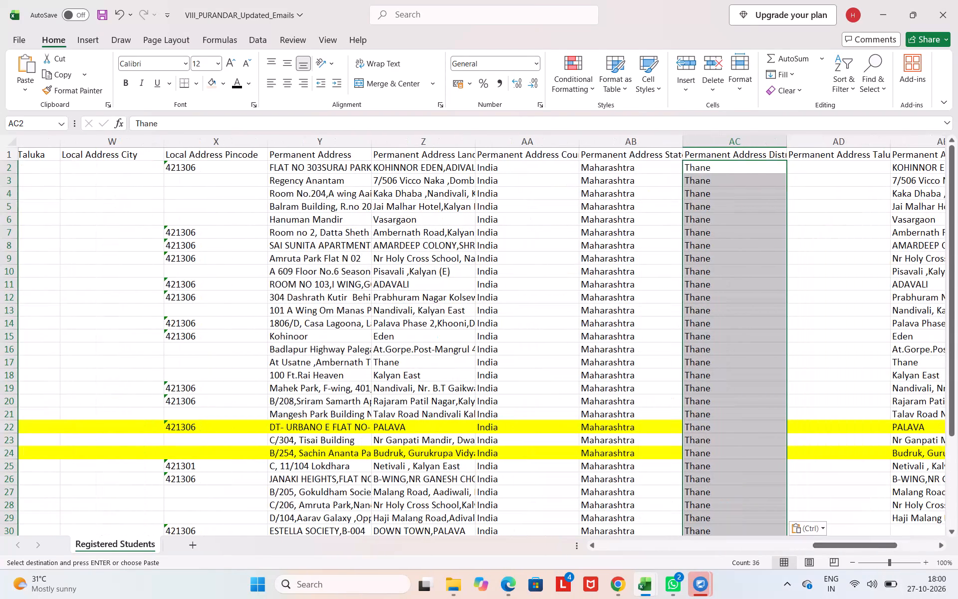
scroll(836, 445, "down", 5)
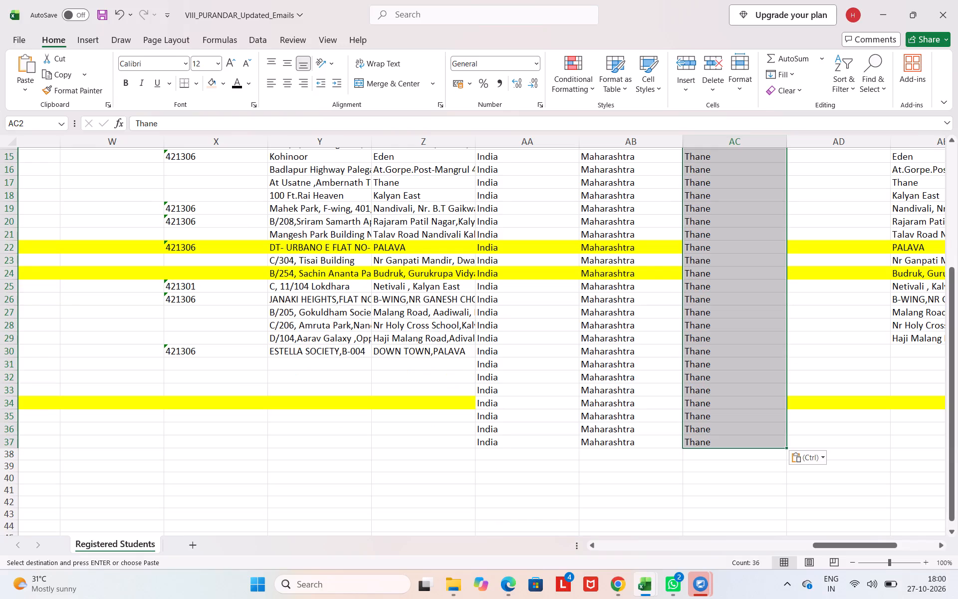
left_click_drag(833, 543, 780, 544)
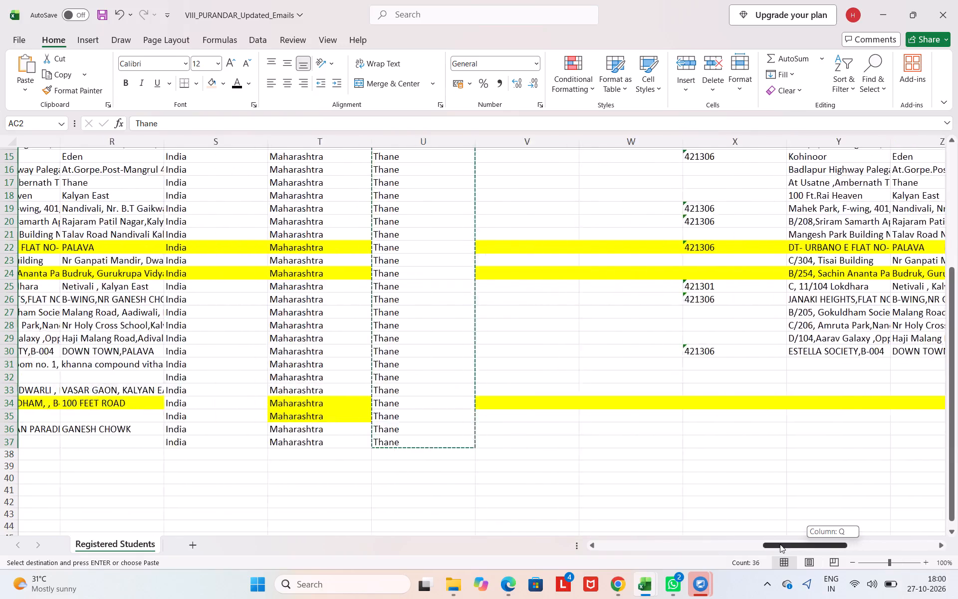
left_click_drag(780, 544, 639, 547)
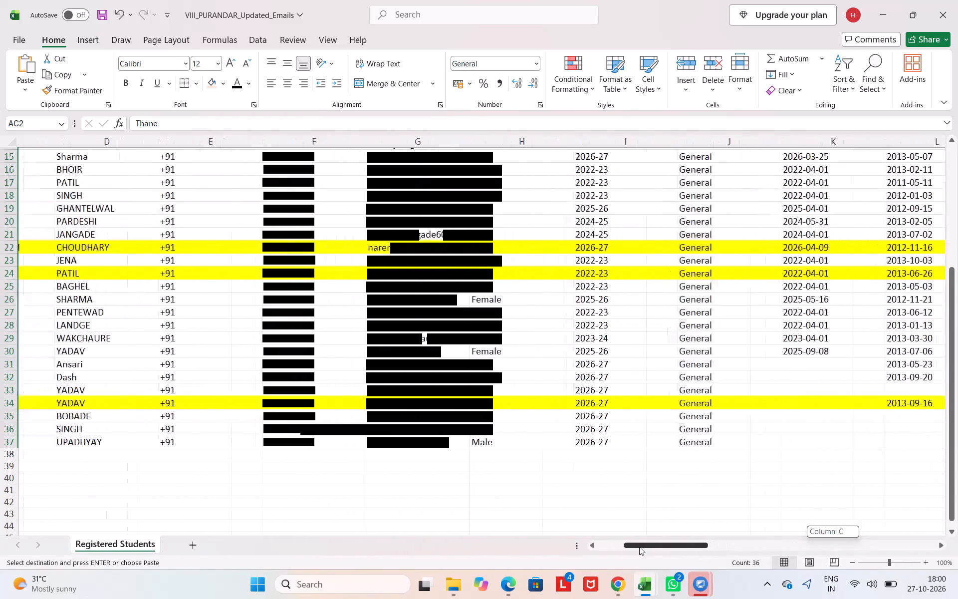
left_click_drag(639, 547, 740, 550)
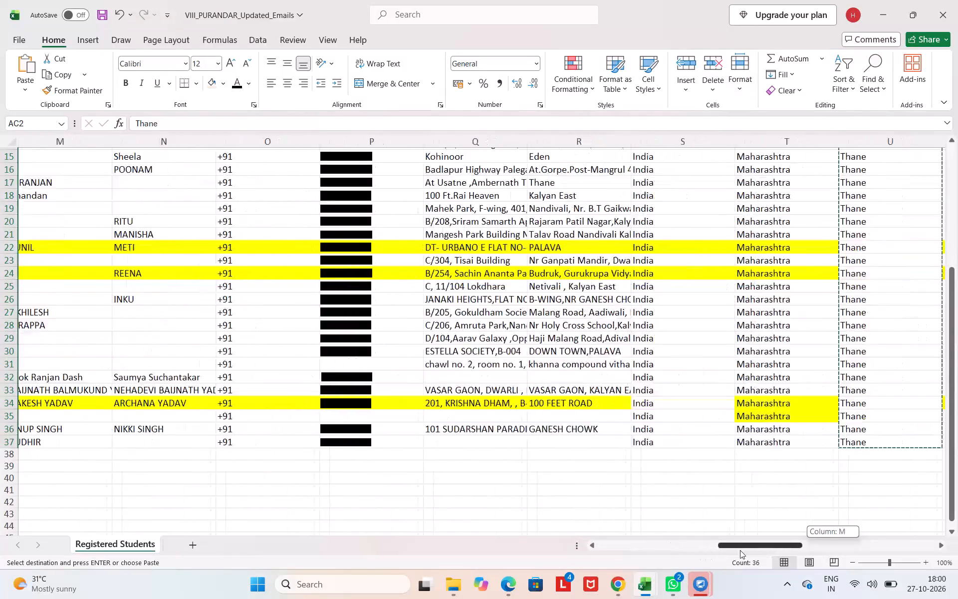
left_click_drag(740, 550, 849, 551)
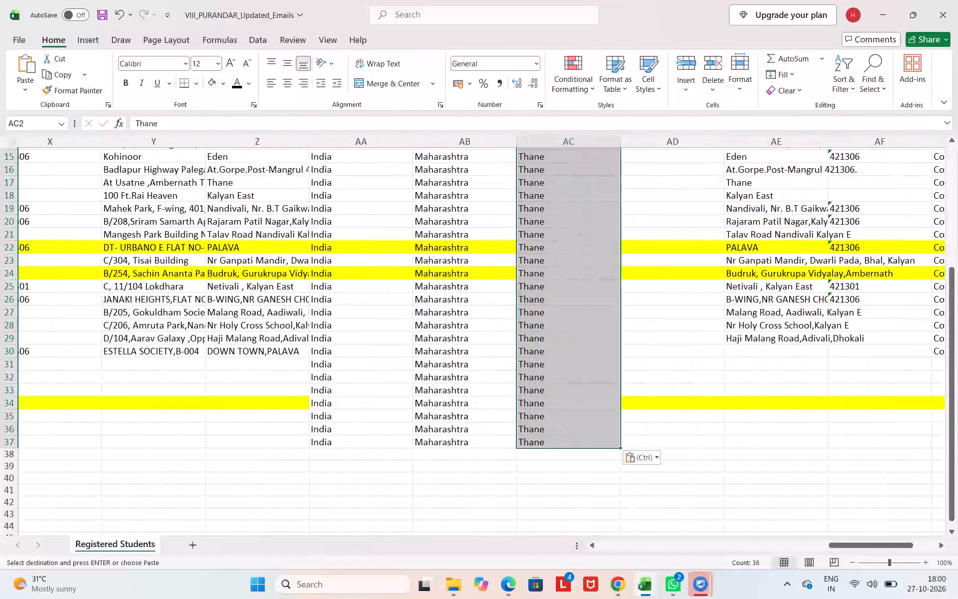
Clear the column selection by selecting an empty cell below the data and save the workbook.
left_click(749, 466)
key("ctrl+s")
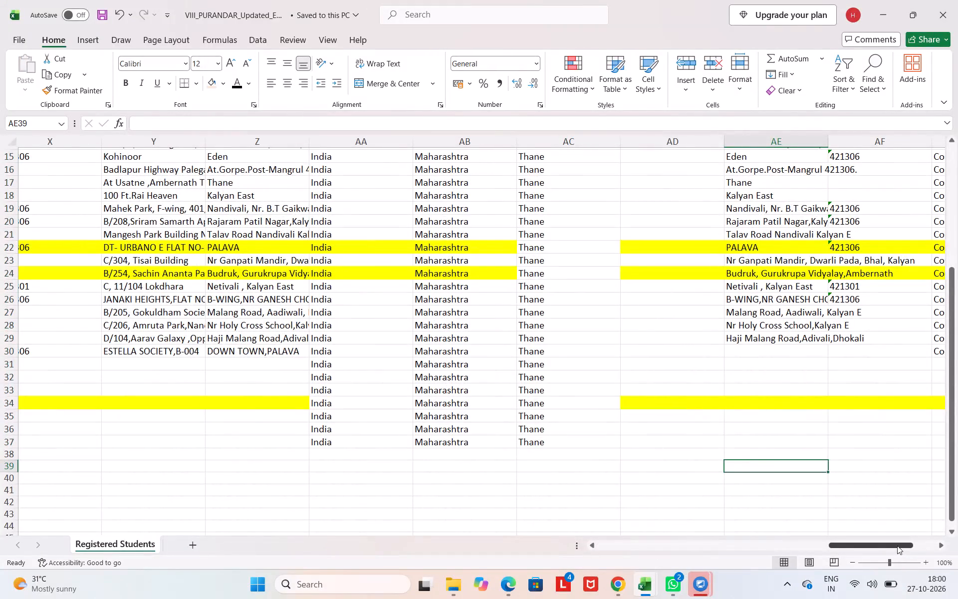
Fill the Admission Status value Confirmed from AG30 down to AG37.
scroll(886, 540, "up", 12)
left_click_drag(886, 545, 866, 546)
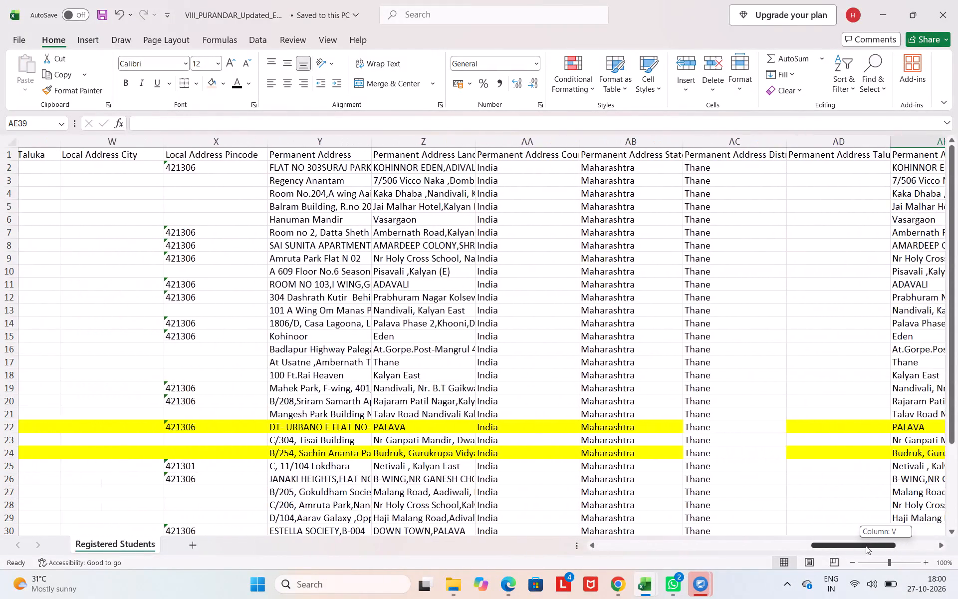
left_click_drag(866, 546, 896, 541)
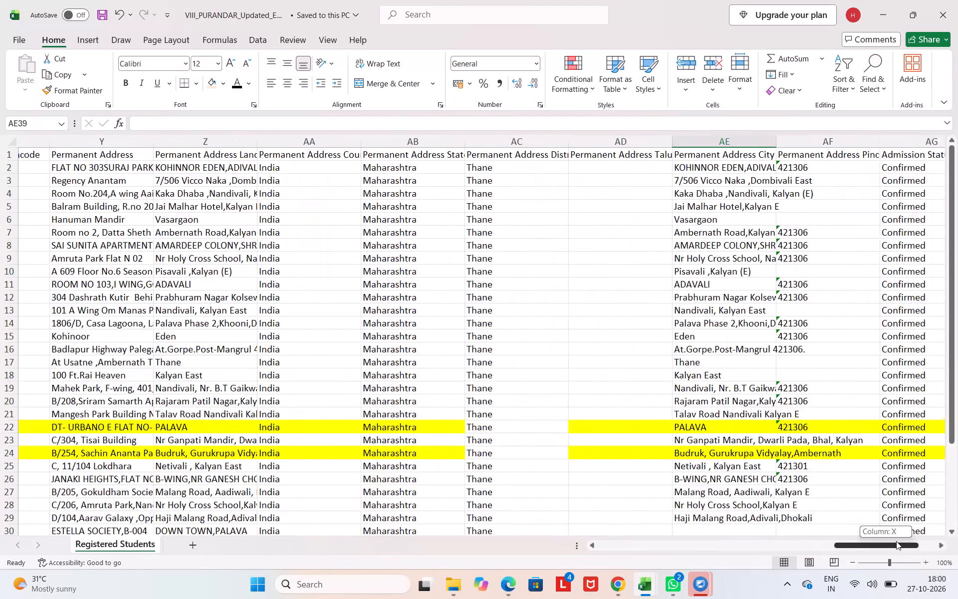
left_click_drag(896, 541, 908, 541)
scroll(817, 451, "down", 5)
left_click(746, 350)
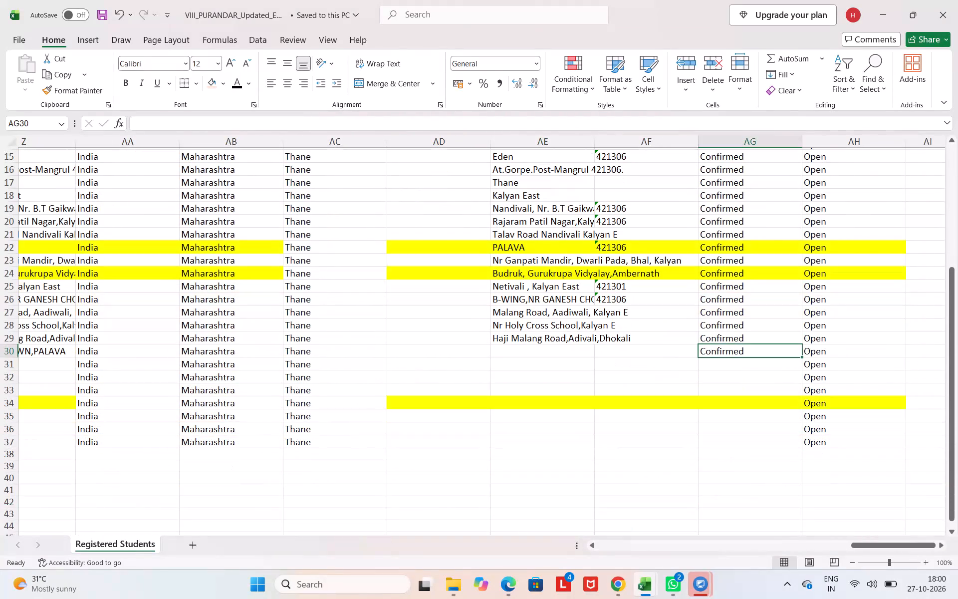
left_click_drag(801, 355, 802, 447)
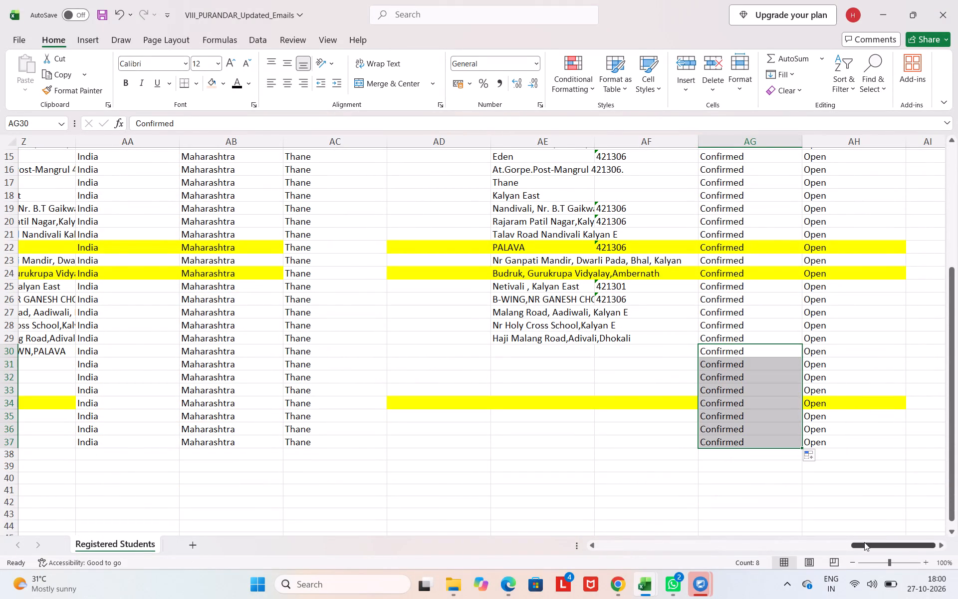
Return to the first columns of the sheet and save the workbook.
left_click_drag(863, 544, 578, 541)
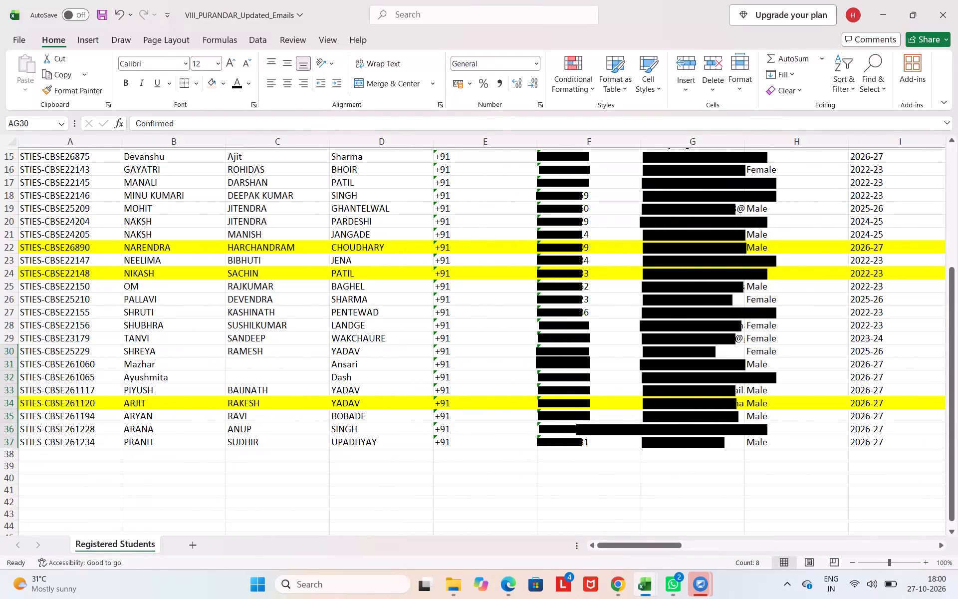
key("ctrl+s")
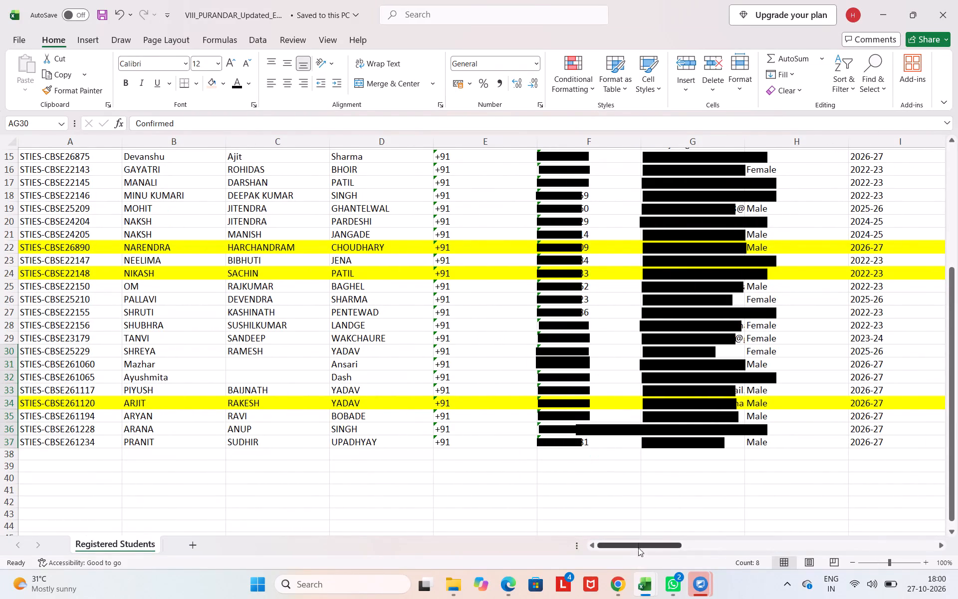
Review the student, parent and local address columns for rows 15 to 37.
left_click_drag(638, 542, 678, 548)
left_click_drag(680, 548, 727, 556)
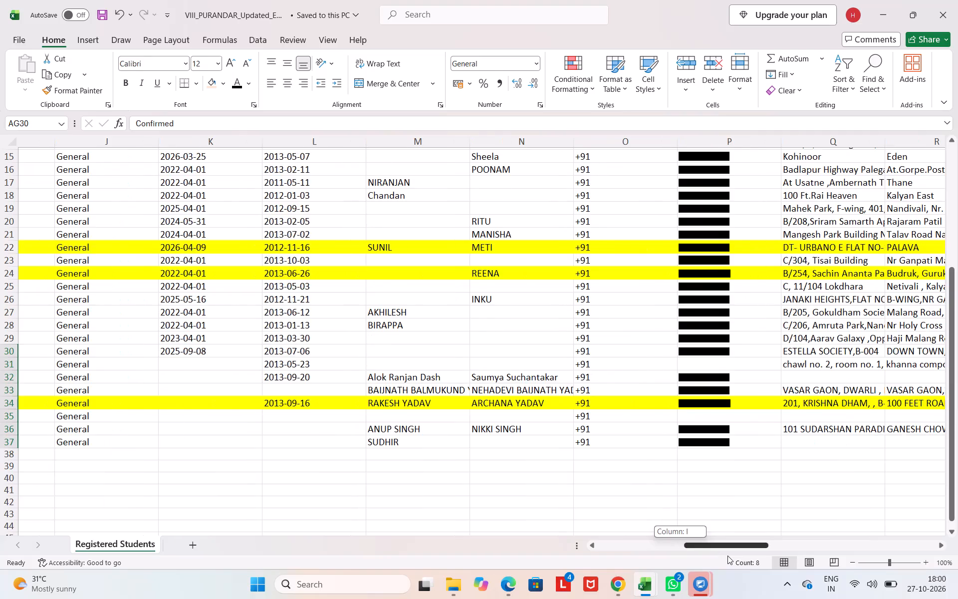
left_click_drag(727, 556, 662, 560)
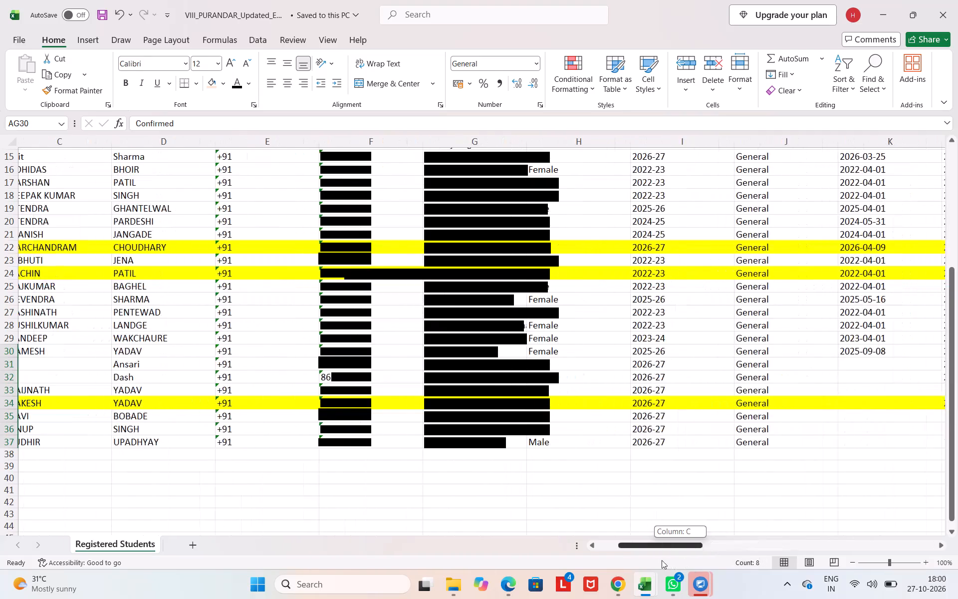
left_click_drag(662, 560, 636, 559)
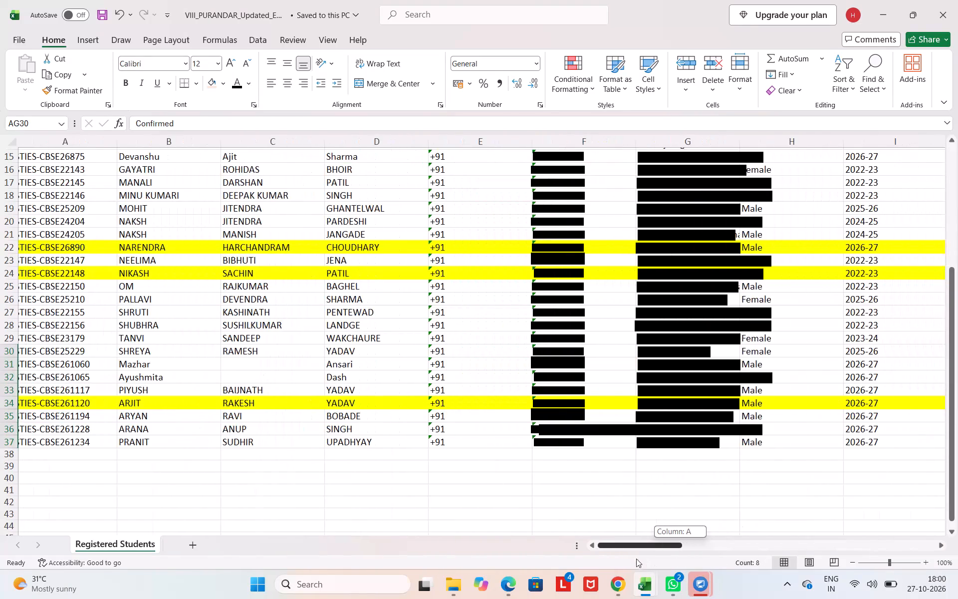
left_click_drag(636, 559, 771, 555)
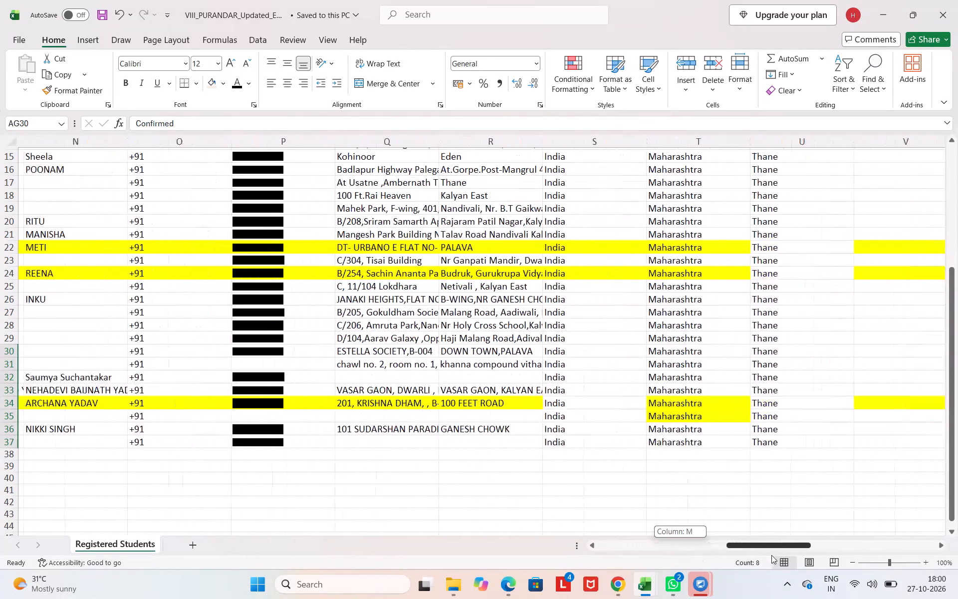
left_click_drag(771, 555, 685, 553)
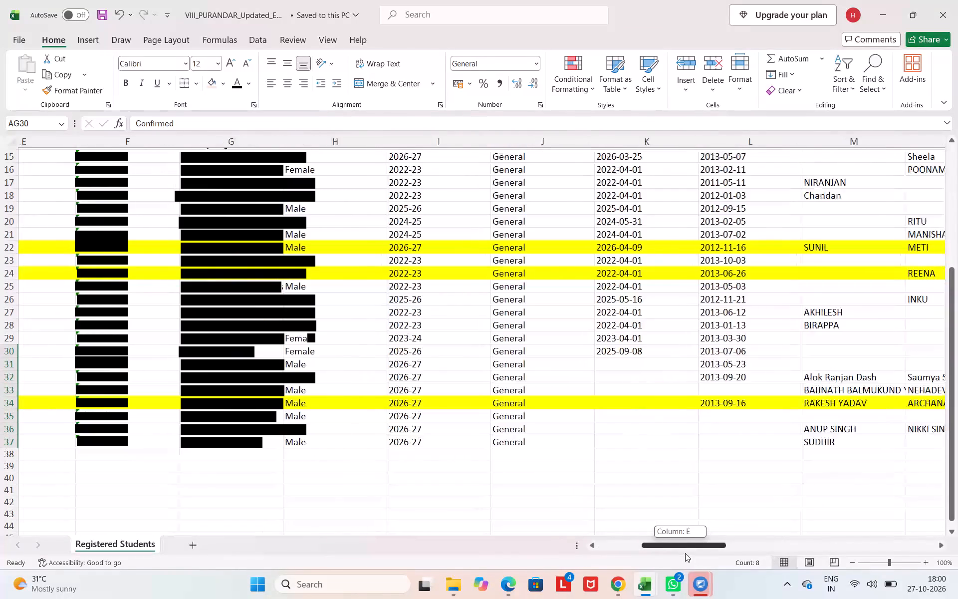
left_click_drag(685, 553, 582, 552)
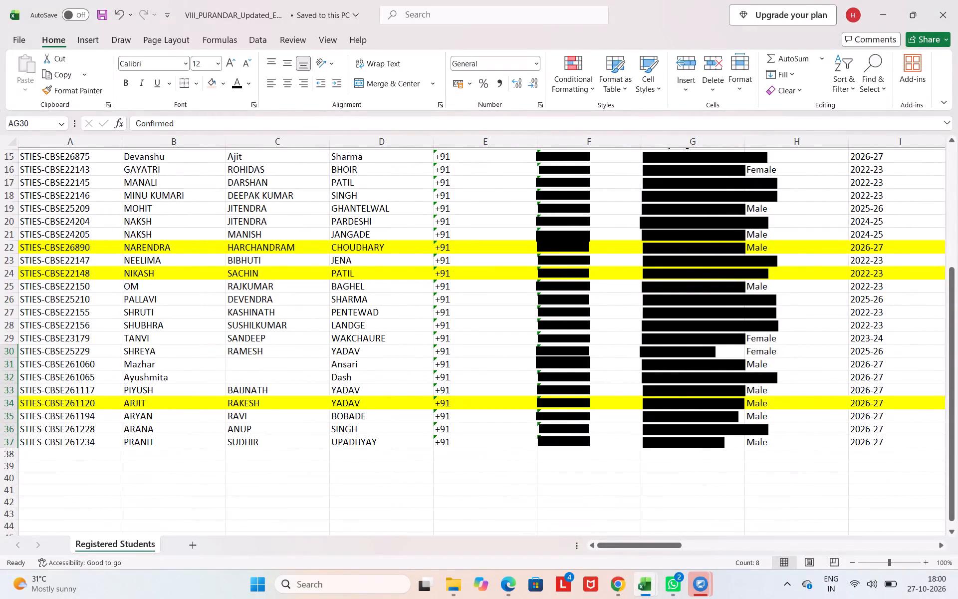
Save the registered students workbook again.
key("ctrl+s")
left_click(103, 20)
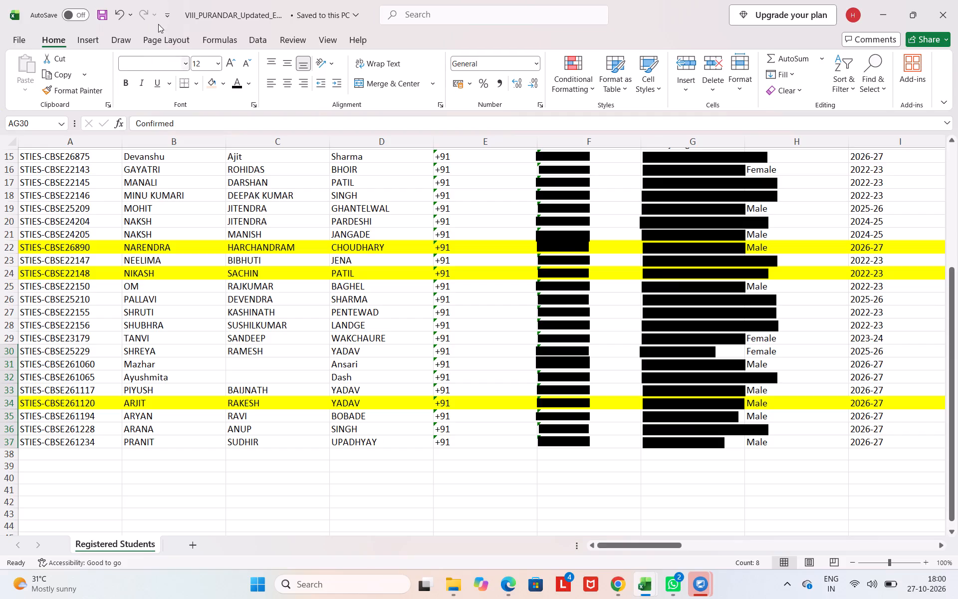
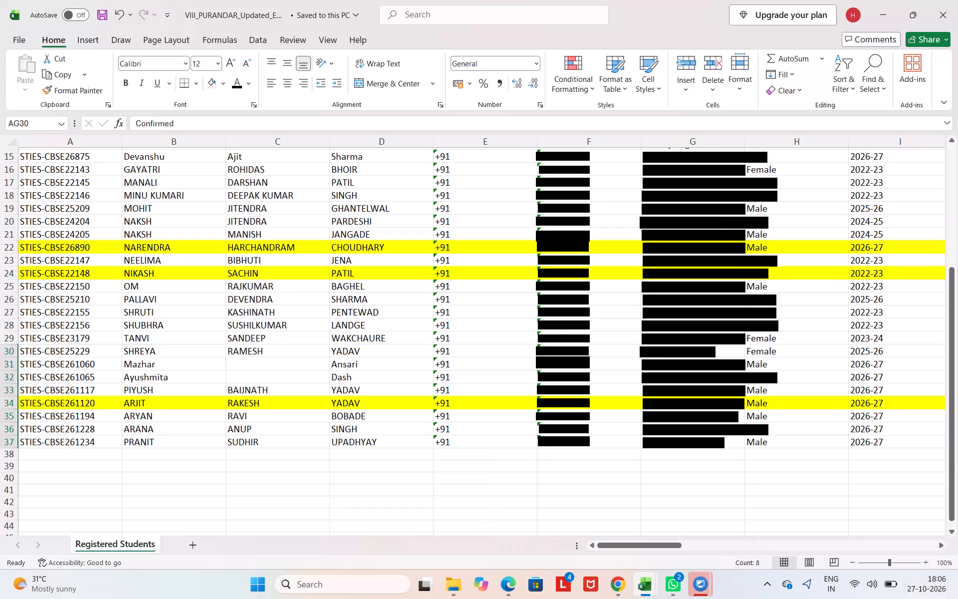
Save the registered students workbook.
key("ctrl+s")
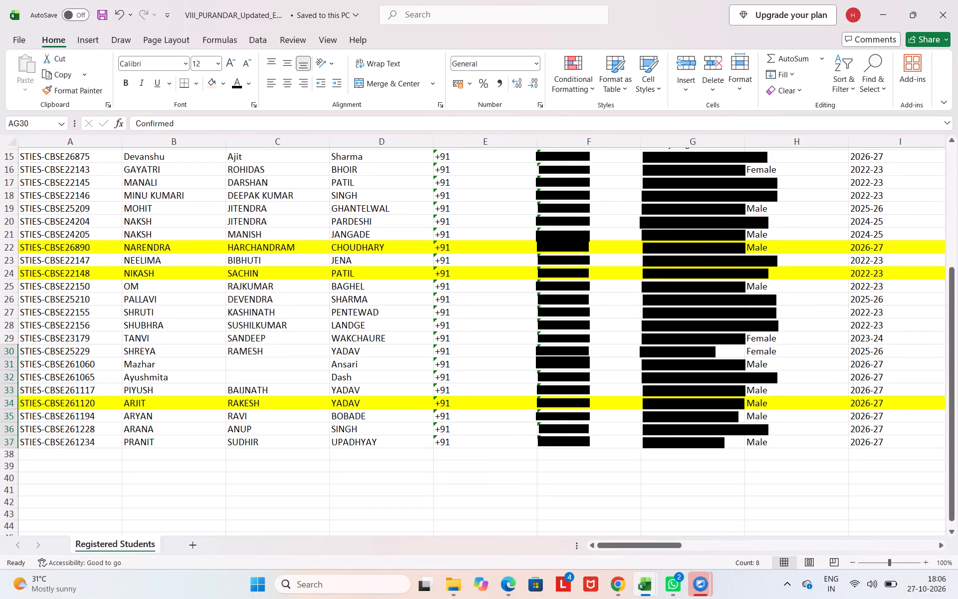
Review the ERP ID, name, contact, email, gender and admission year columns for all students in rows 2 to 37.
scroll(301, 339, "down", 2)
left_click_drag(622, 544, 633, 549)
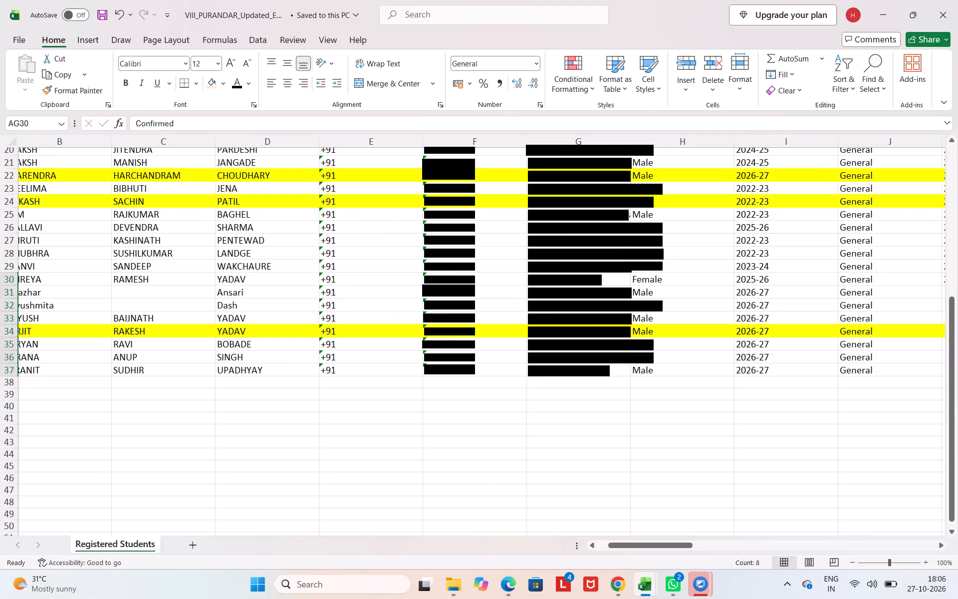
scroll(546, 365, "up", 12)
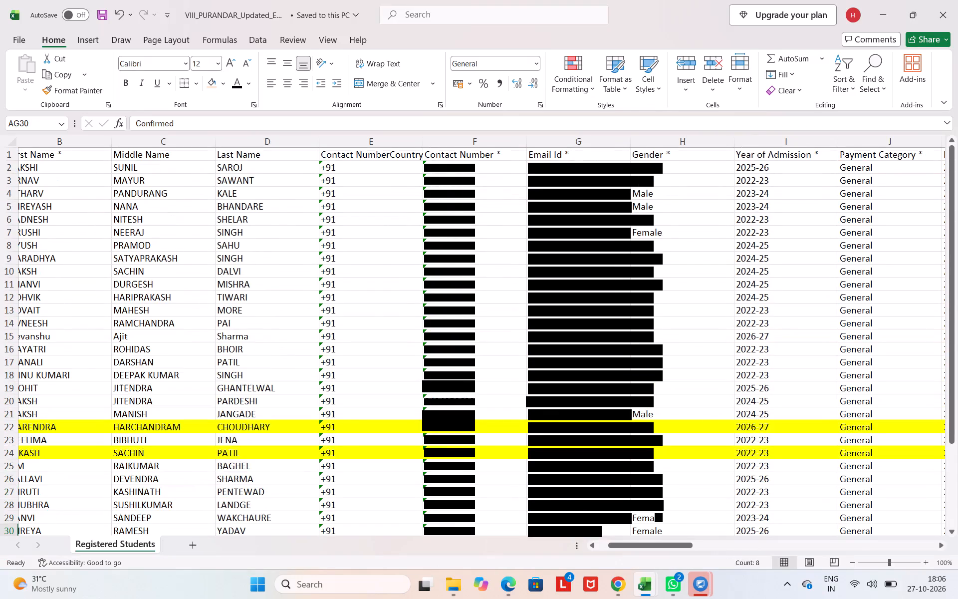
scroll(546, 365, "up", 5)
left_click_drag(613, 546, 582, 553)
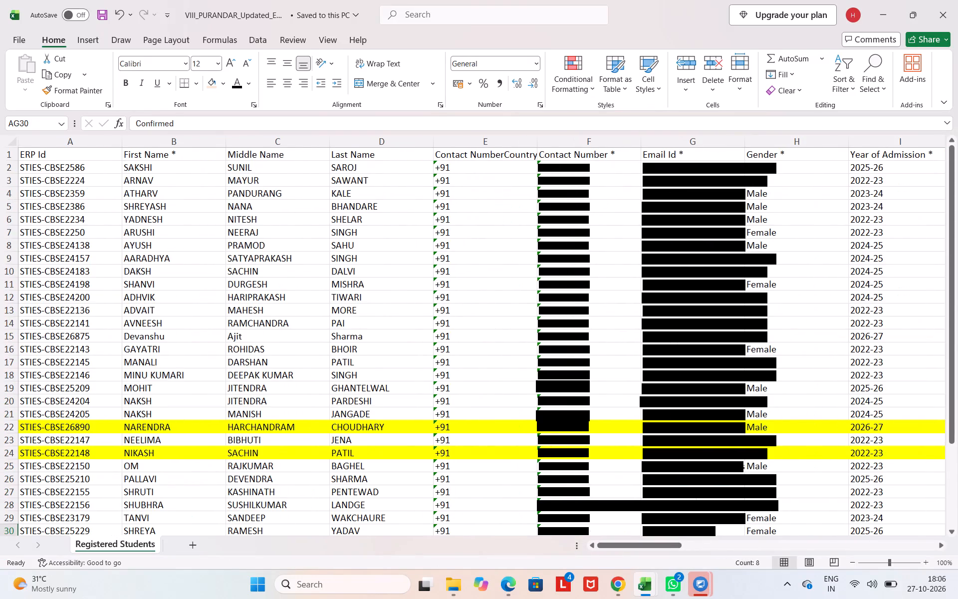
scroll(636, 406, "down", 6)
scroll(635, 409, "up", 12)
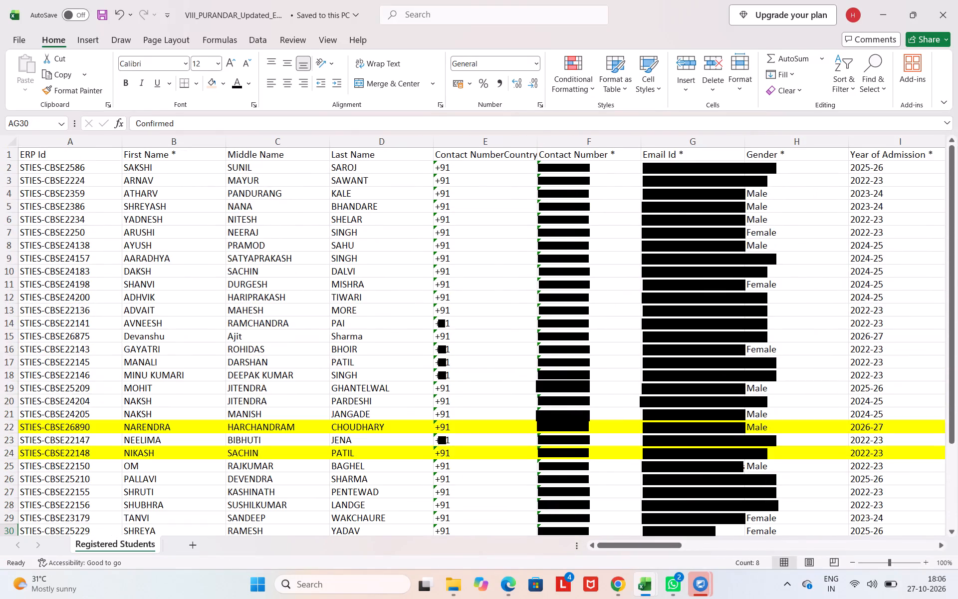
scroll(634, 409, "up", 3)
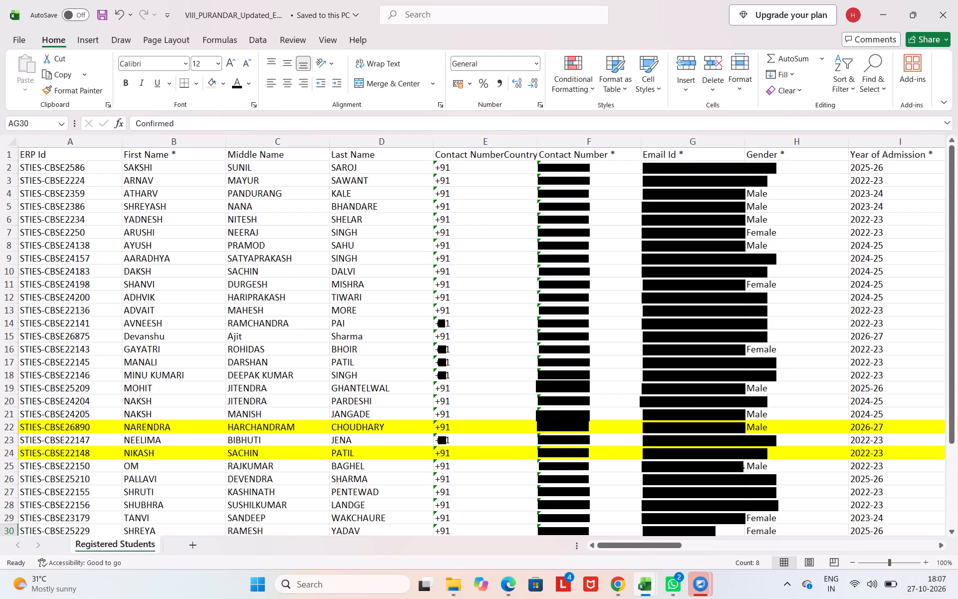
scroll(617, 432, "up", 5)
scroll(617, 437, "down", 5)
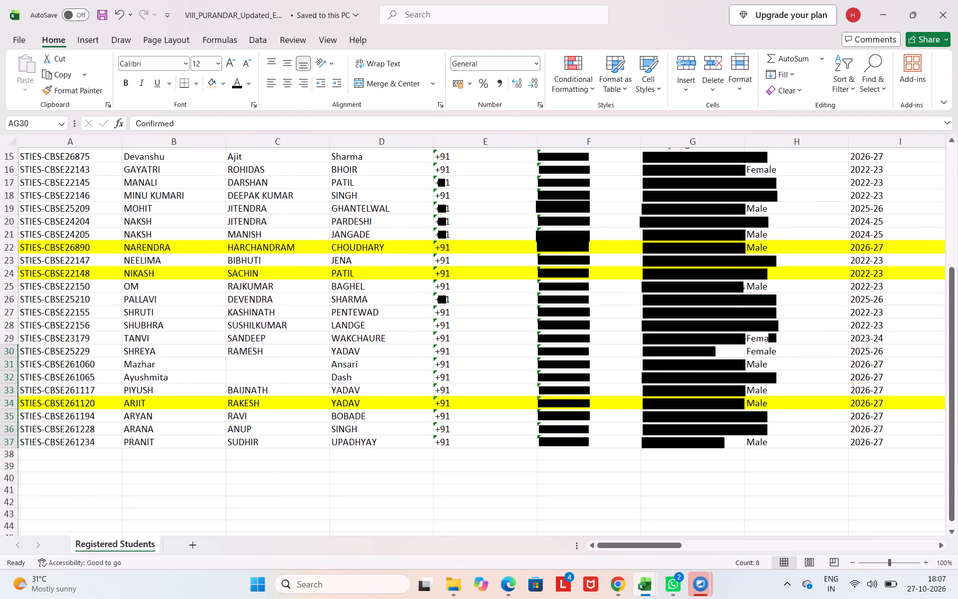
scroll(617, 443, "up", 8)
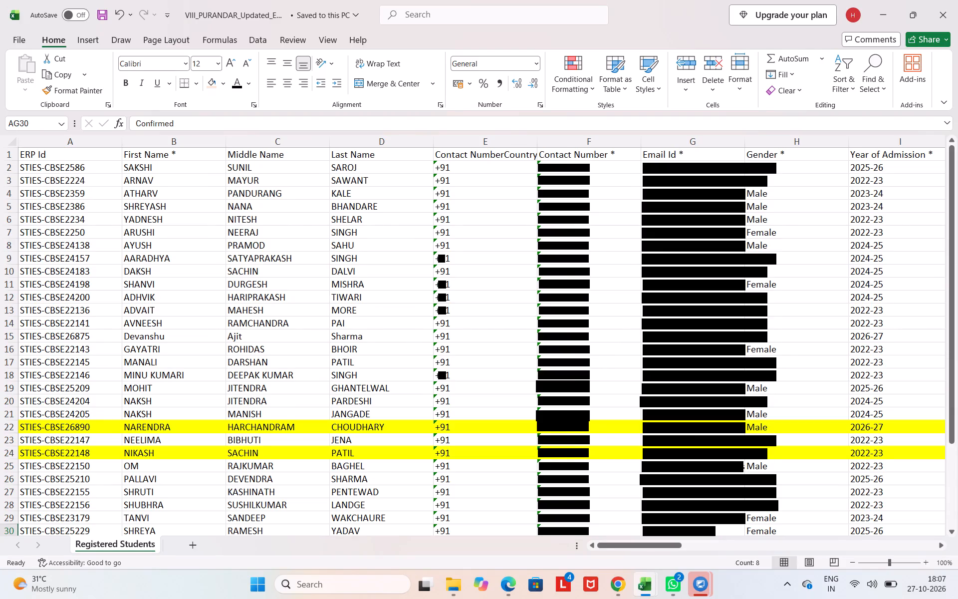
scroll(595, 437, "up", 5)
scroll(595, 437, "down", 6)
scroll(595, 437, "up", 17)
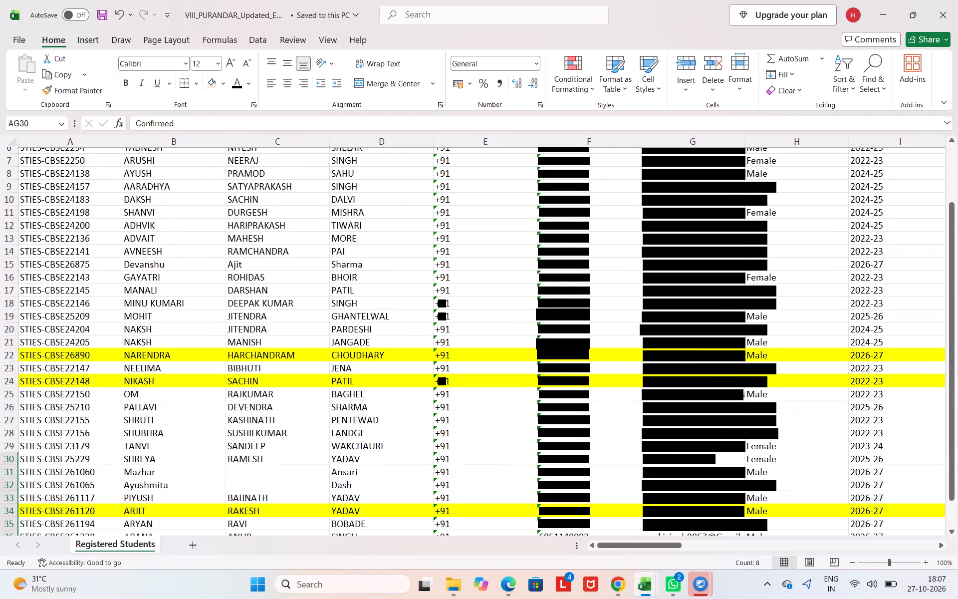
scroll(595, 432, "down", 4)
scroll(591, 434, "up", 8)
scroll(591, 434, "down", 8)
scroll(587, 436, "up", 8)
scroll(587, 436, "down", 8)
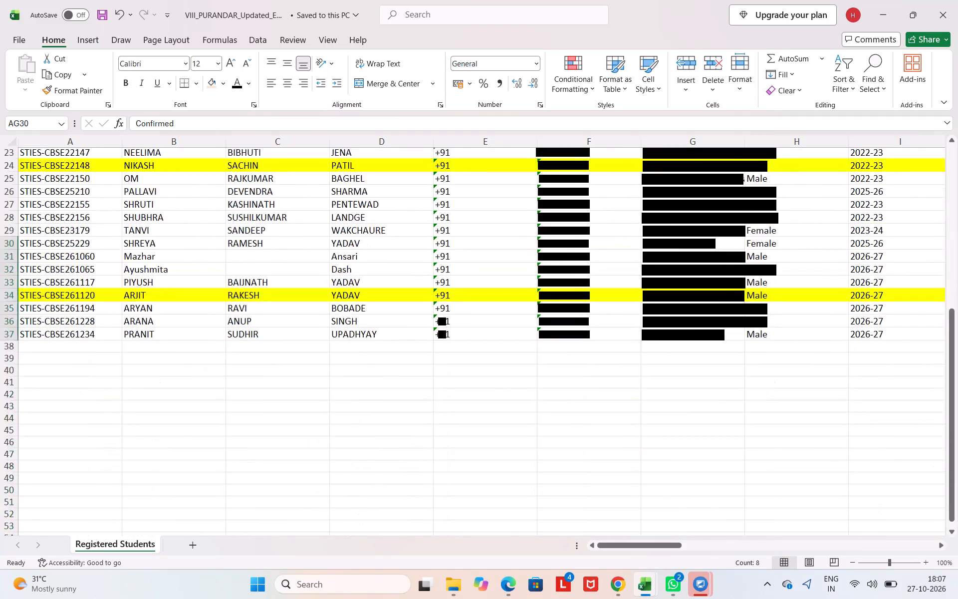
scroll(587, 436, "up", 16)
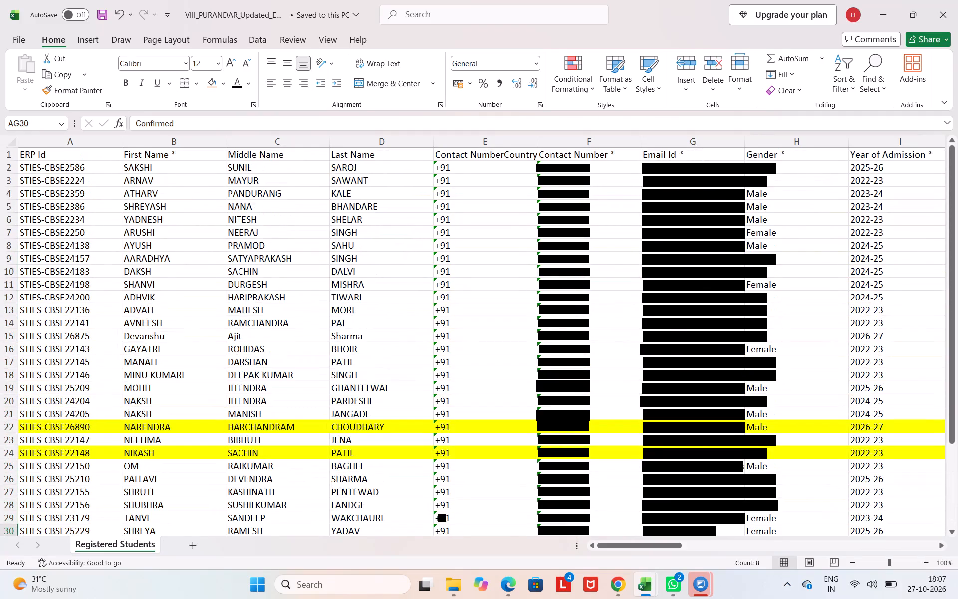
Check the joining date, parent and address columns across the sheet, then the first columns again.
left_click_drag(637, 545, 685, 547)
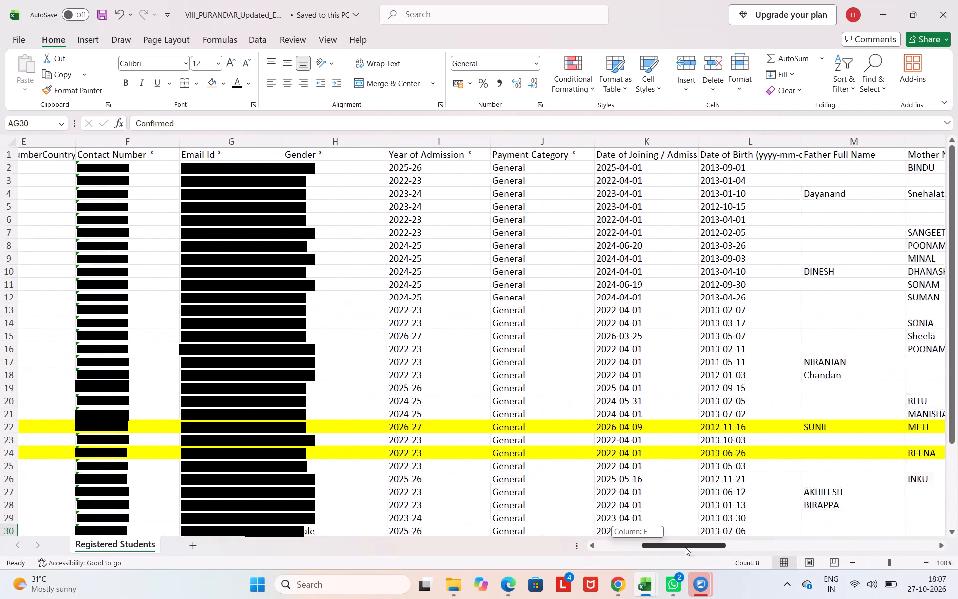
left_click_drag(685, 547, 770, 540)
scroll(838, 452, "down", 7)
scroll(804, 475, "up", 6)
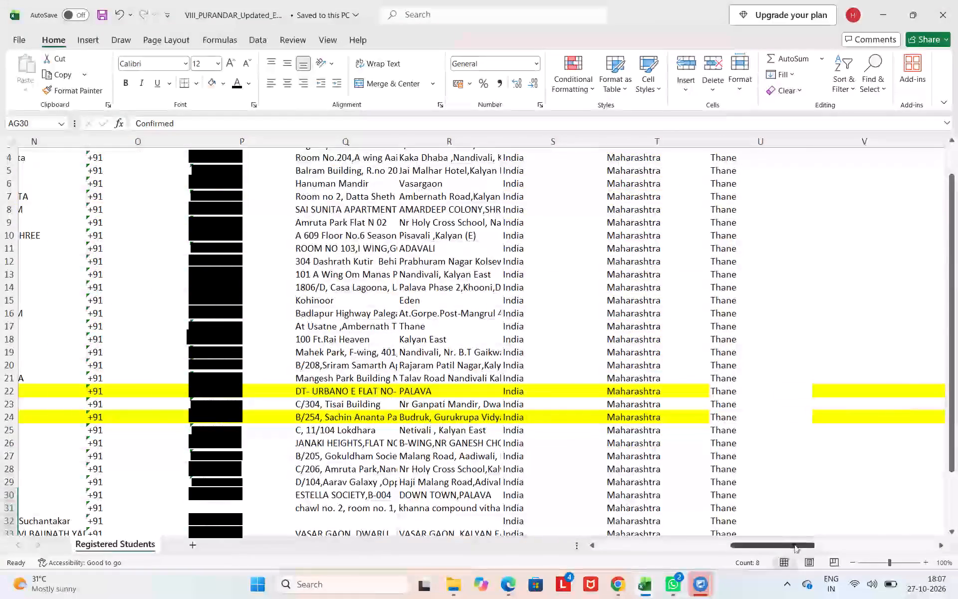
left_click_drag(794, 545, 871, 535)
scroll(811, 454, "down", 5)
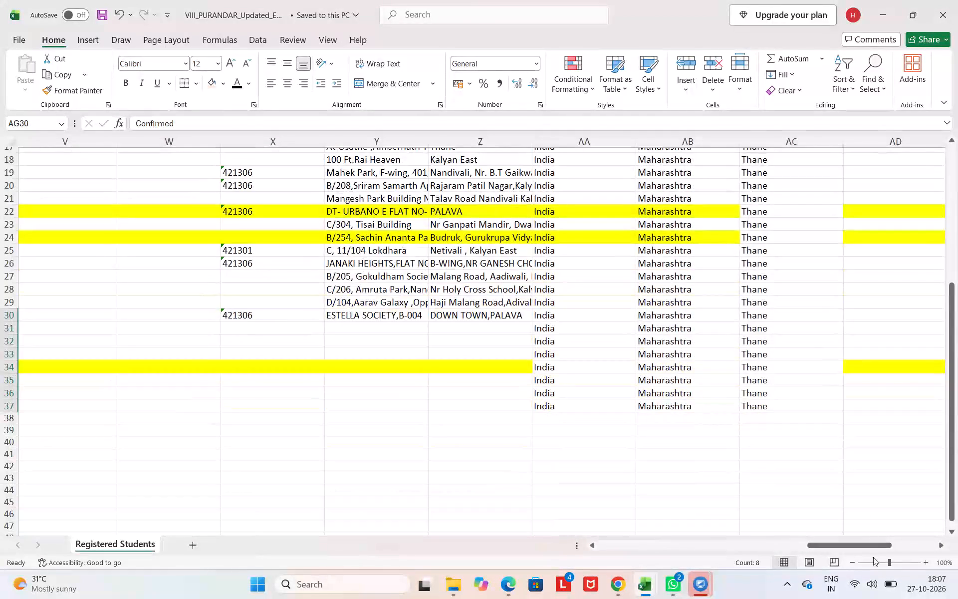
left_click_drag(868, 547, 556, 500)
left_click(538, 425)
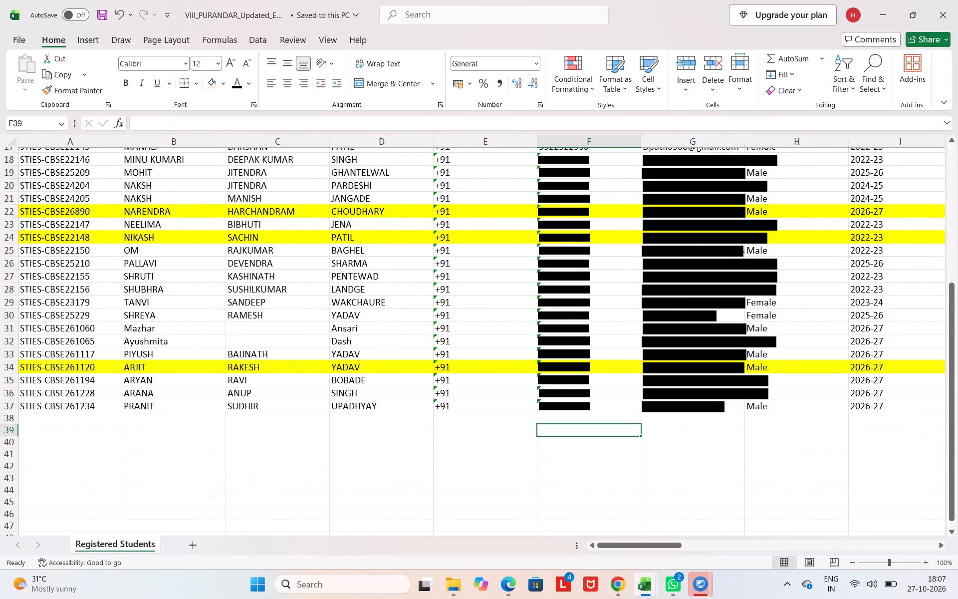
left_click(579, 431)
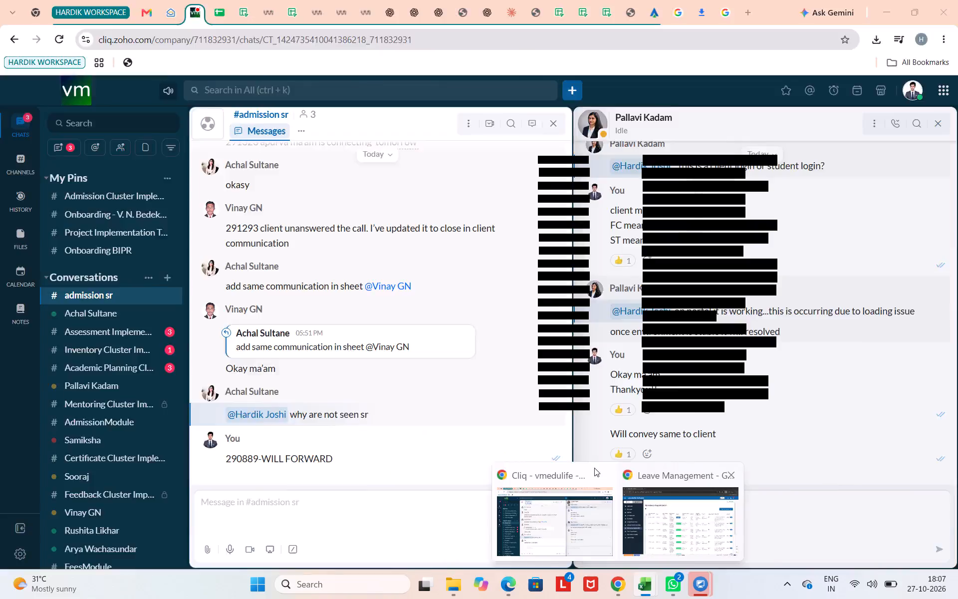
scroll(609, 409, "up", 11)
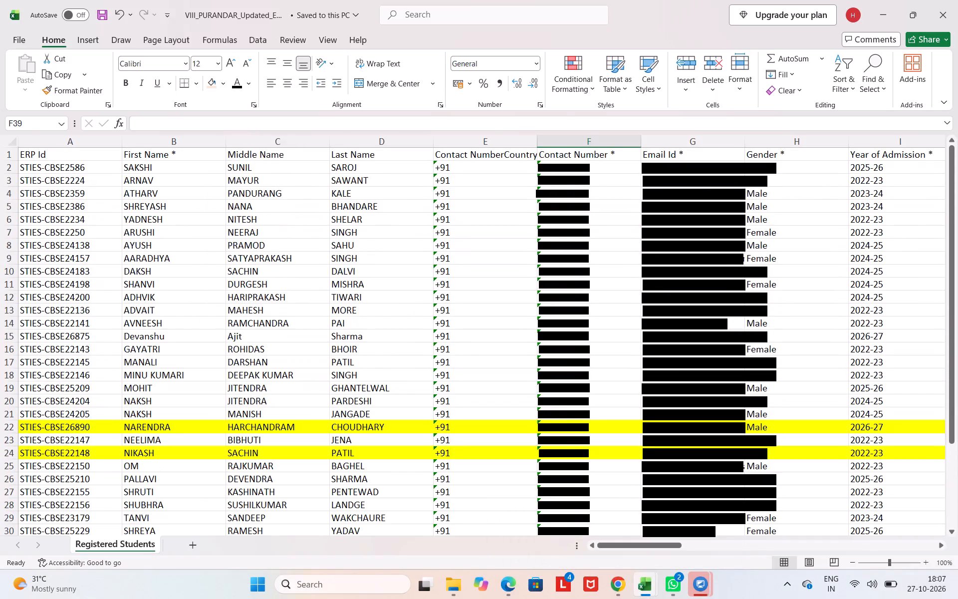
scroll(594, 413, "down", 4)
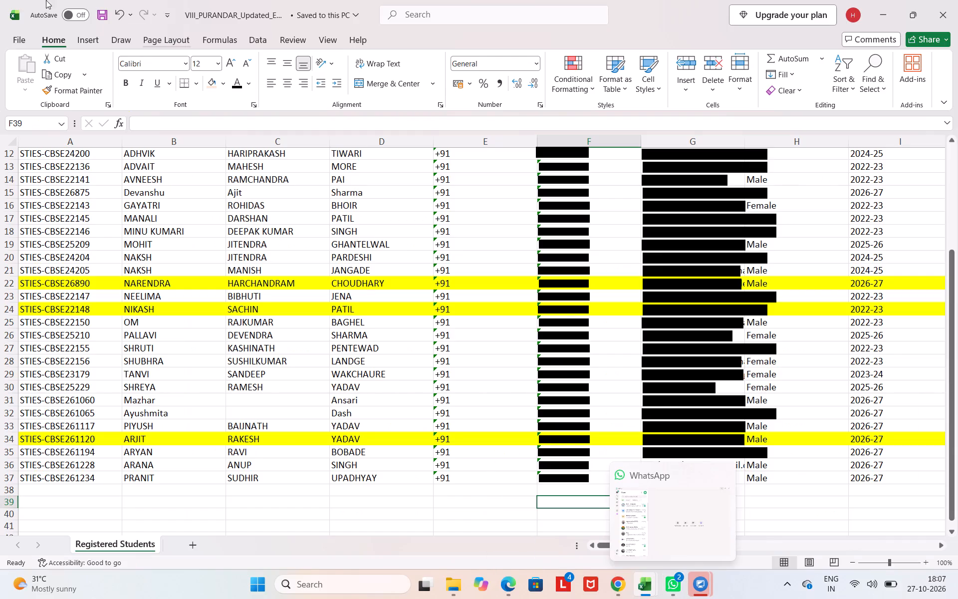
Save the registered students workbook before uploading it.
left_click(100, 12)
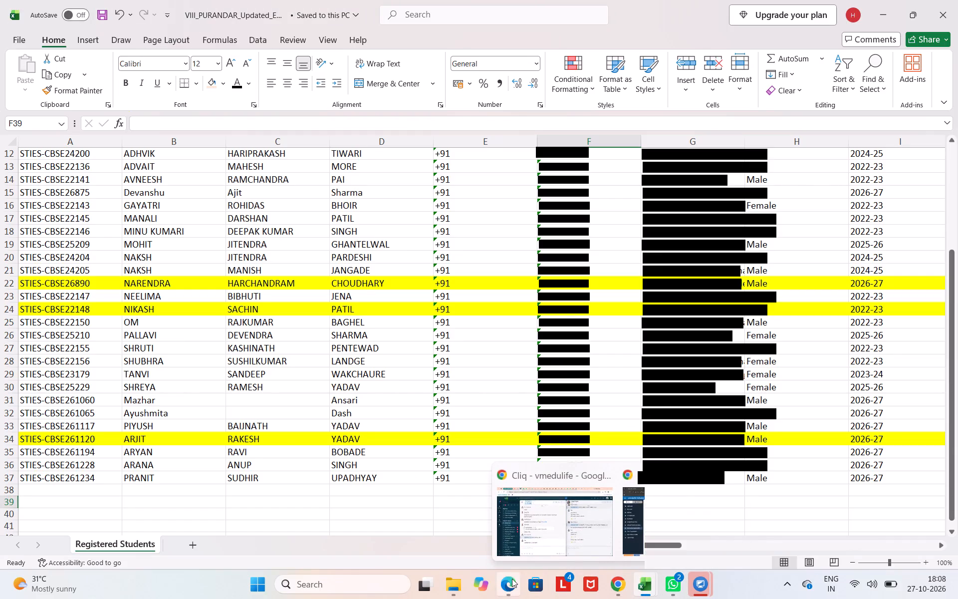
In the Edge Admission portal, load VIII_PURANDAR_Updated_Emails.xlsx into the student details update import and continue to the update preview.
left_click(507, 537)
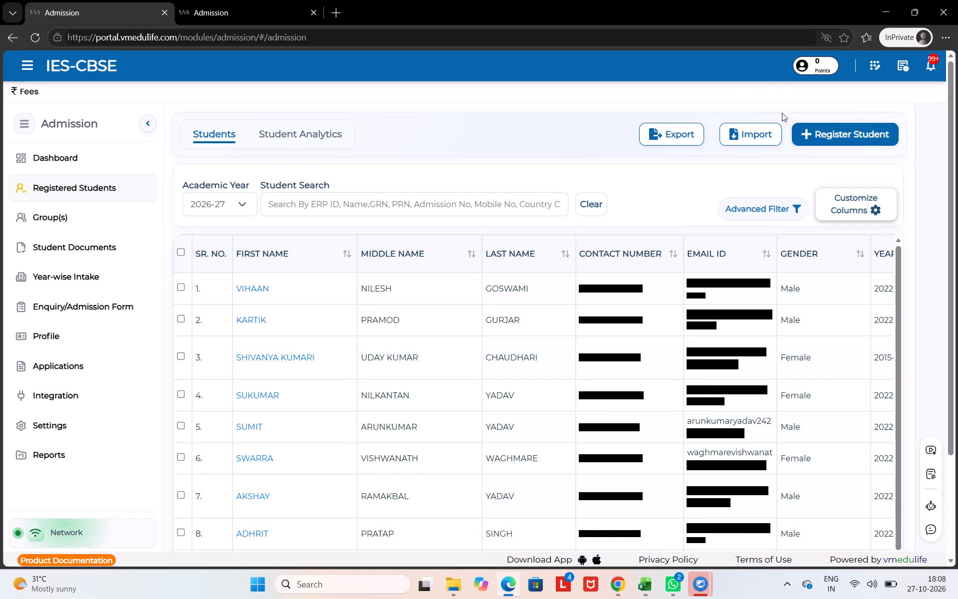
left_click(764, 135)
left_click(765, 172)
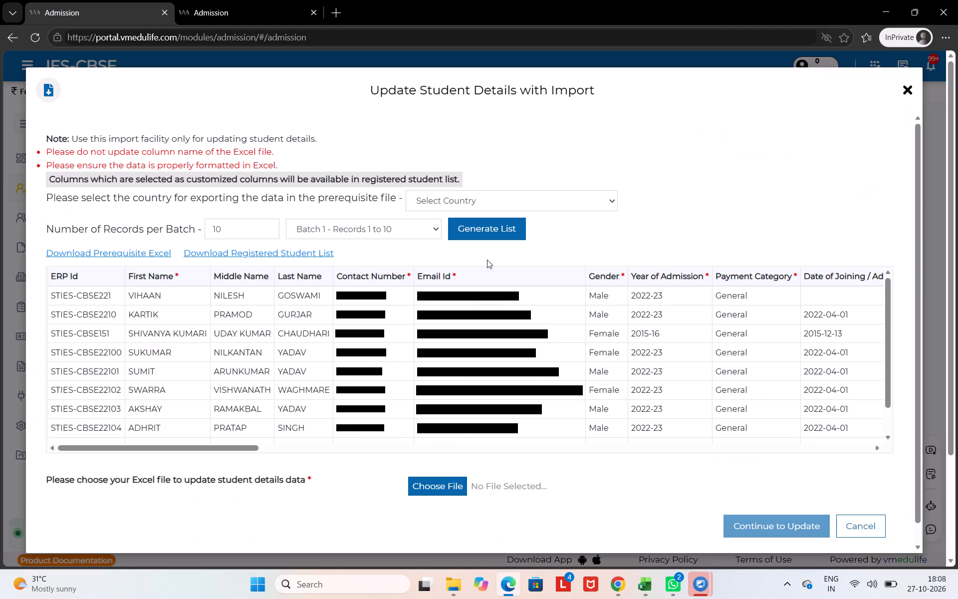
left_click(436, 494)
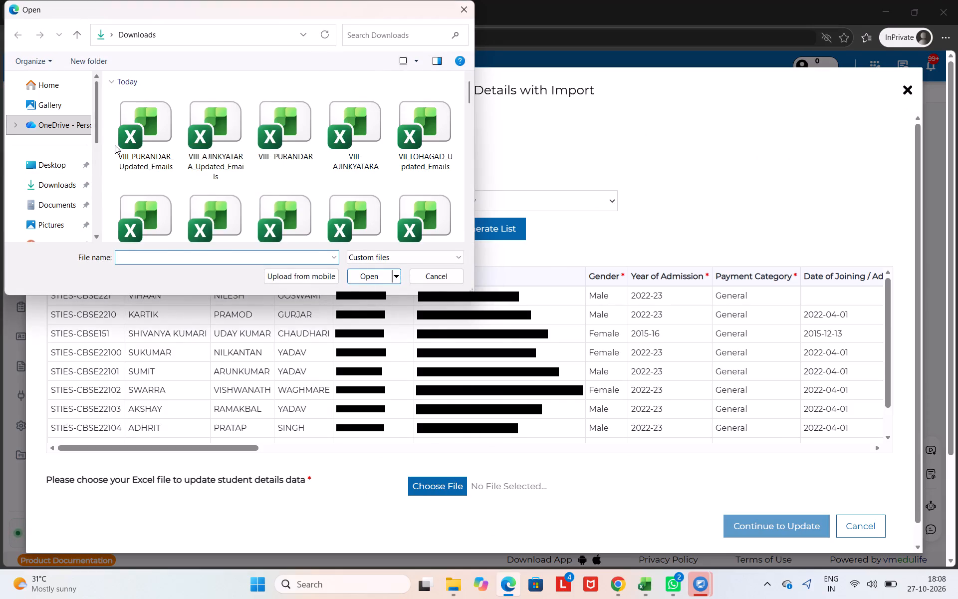
left_click(129, 145)
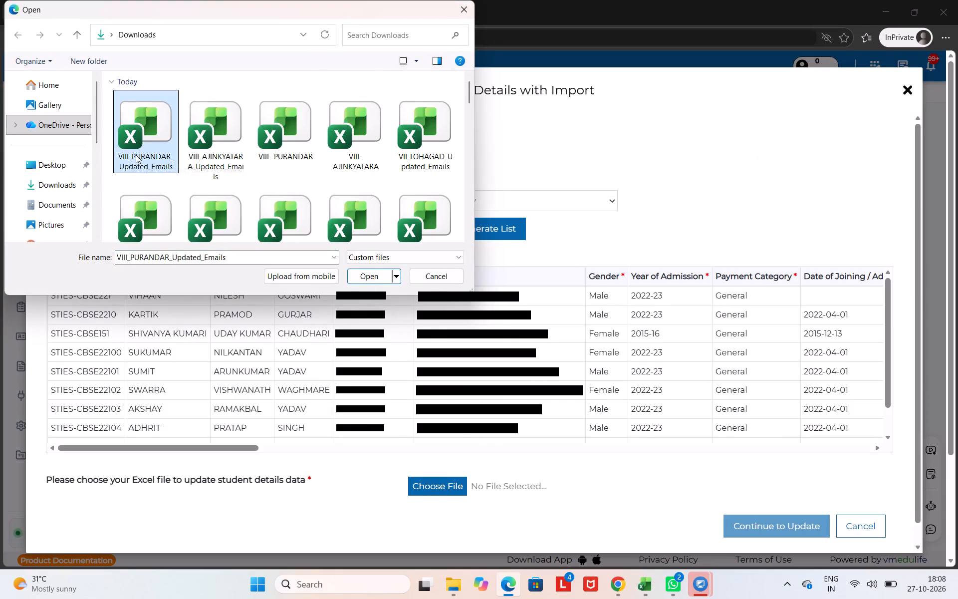
left_click(376, 276)
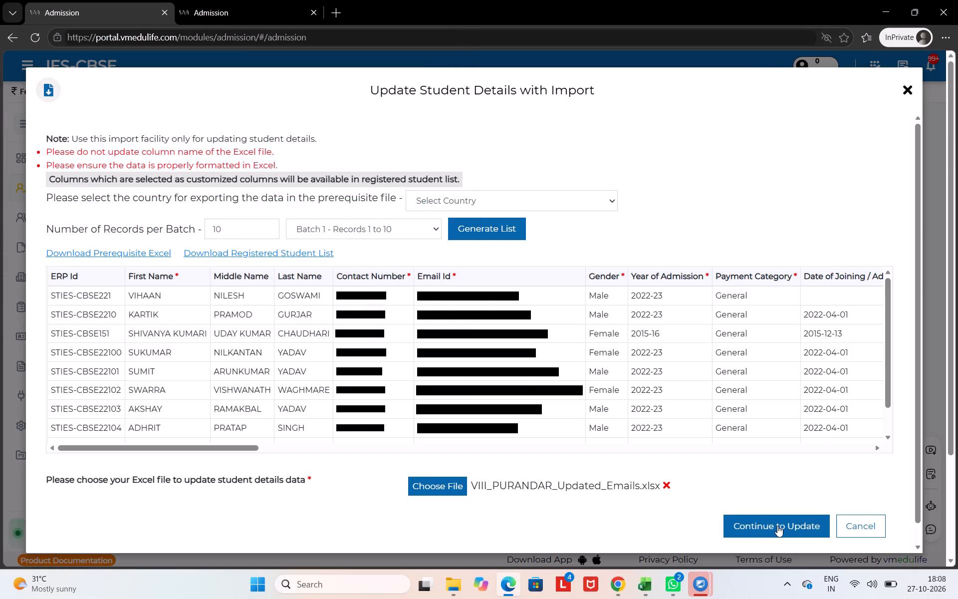
left_click(777, 526)
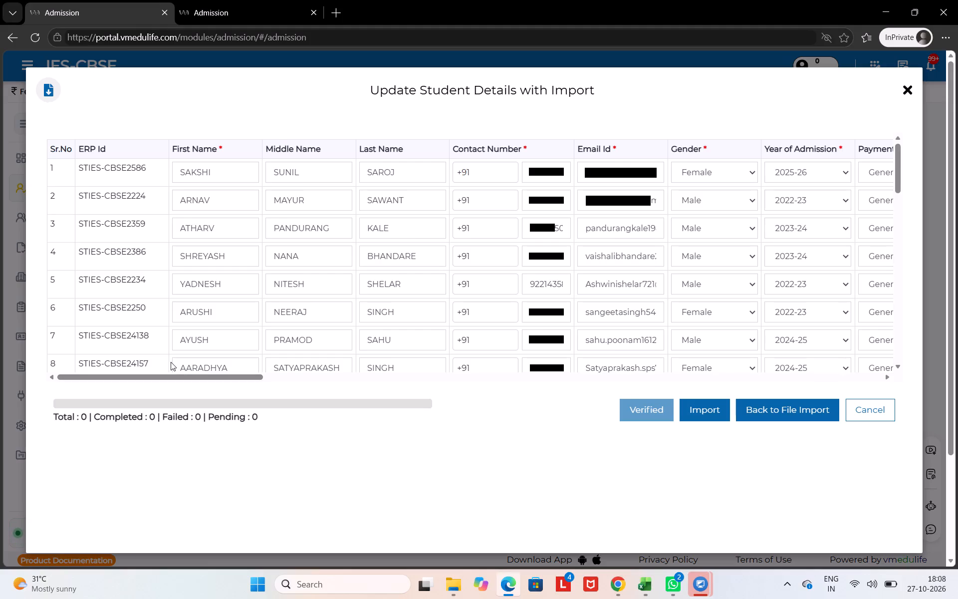
Import the previewed student updates into the Admission module and close the import window.
left_click(708, 403)
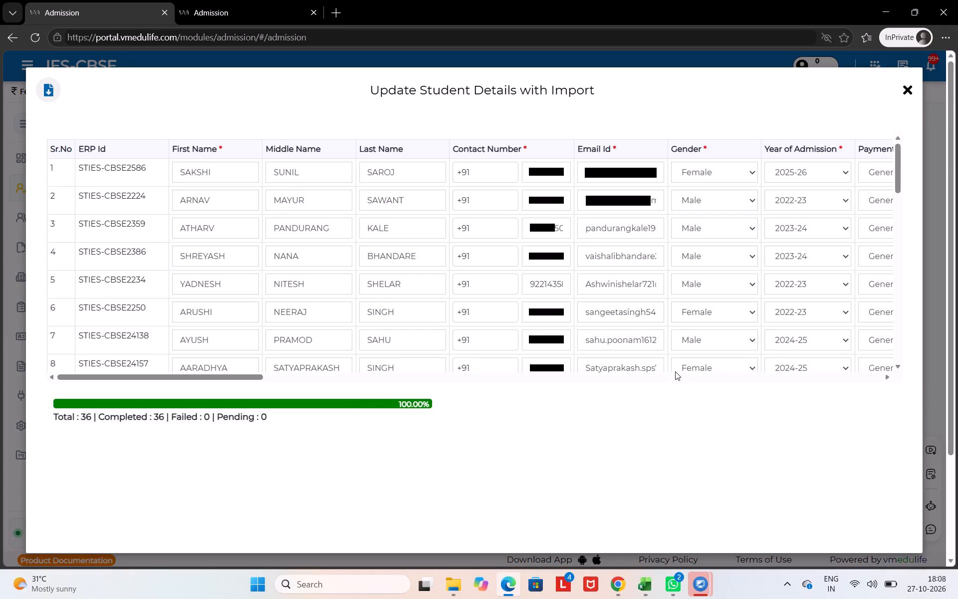
left_click(909, 92)
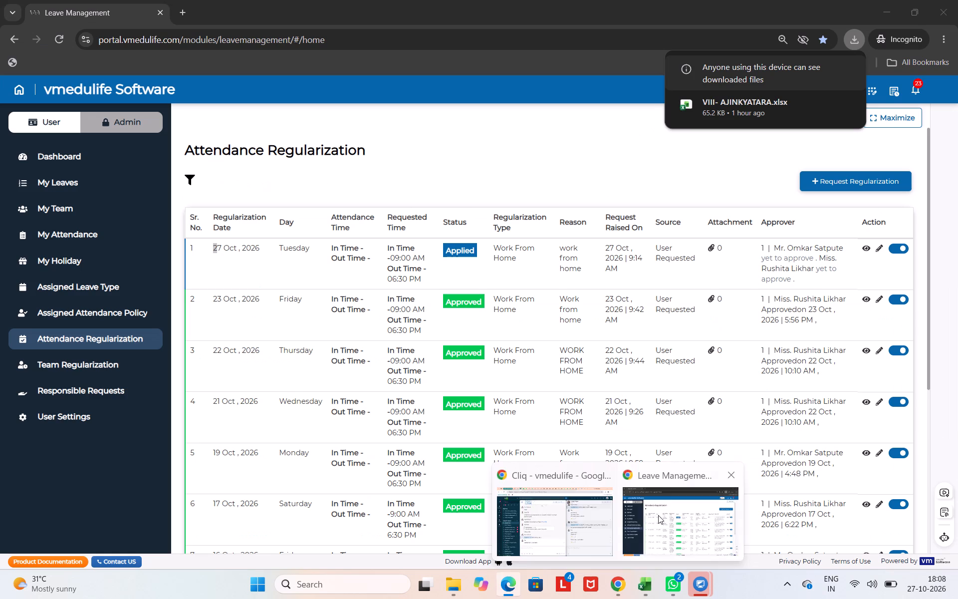
Switch to the Leave Management portal in Chrome, reload it and check the Attendance Regularization requests.
left_click(658, 515)
left_click(52, 38)
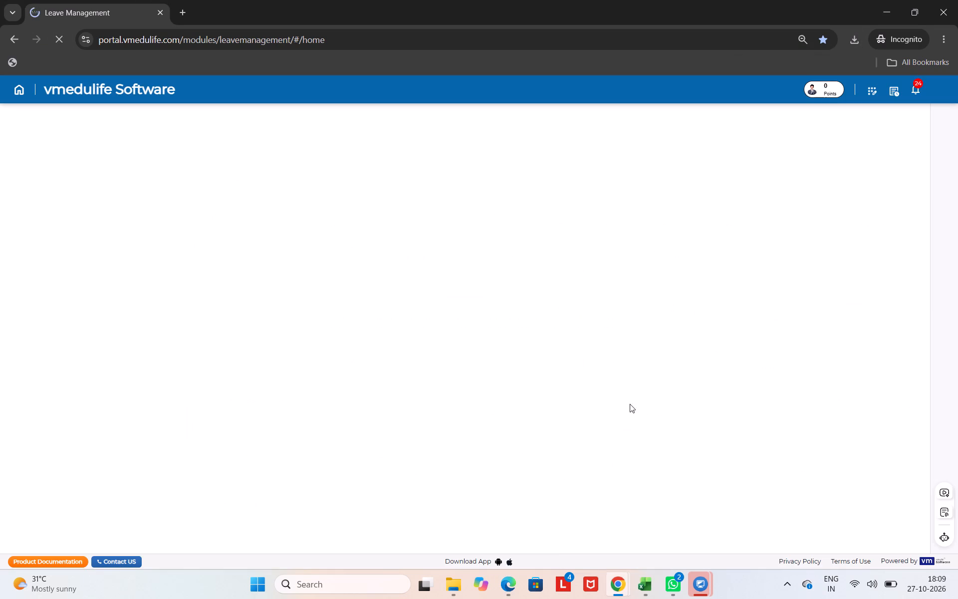
left_click(89, 303)
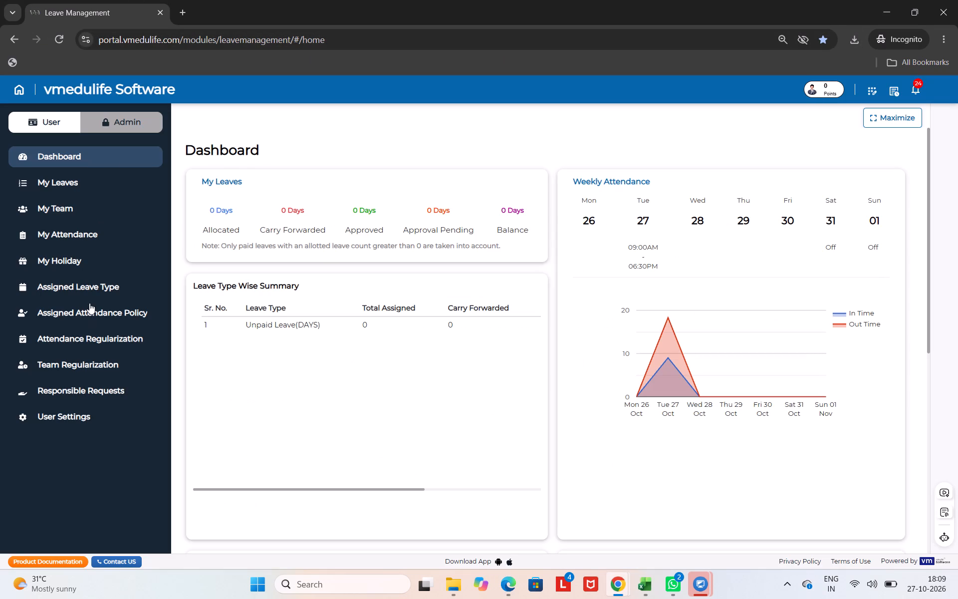
left_click(82, 286)
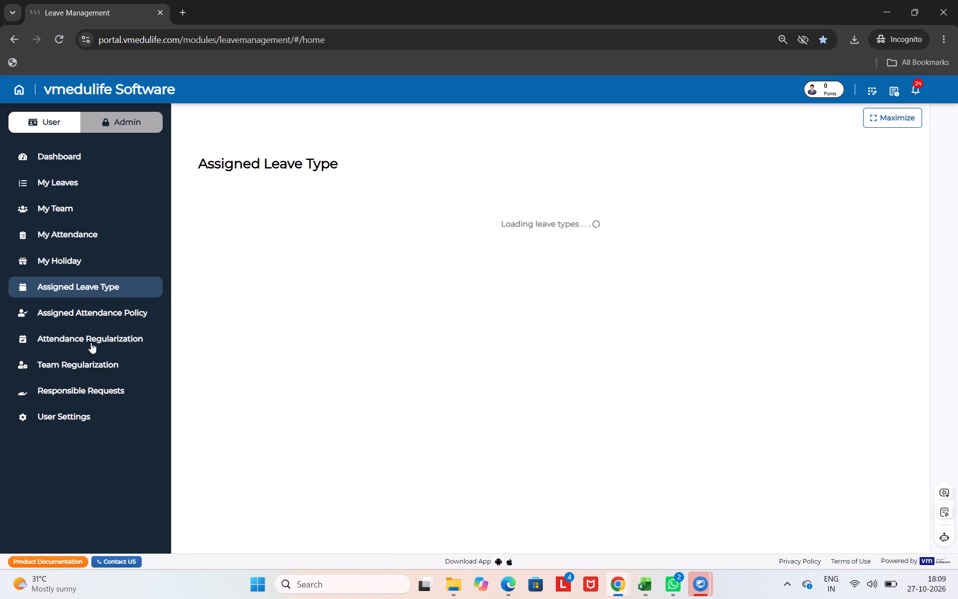
left_click(91, 342)
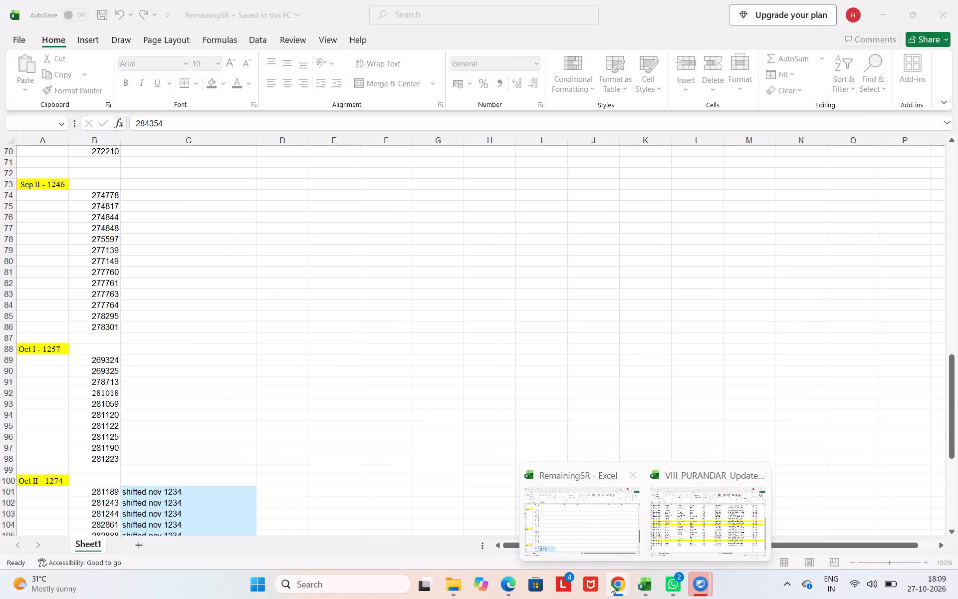
In the project management portal, check the user details of service request 290889 and return to the Admission service request list.
left_click(580, 547)
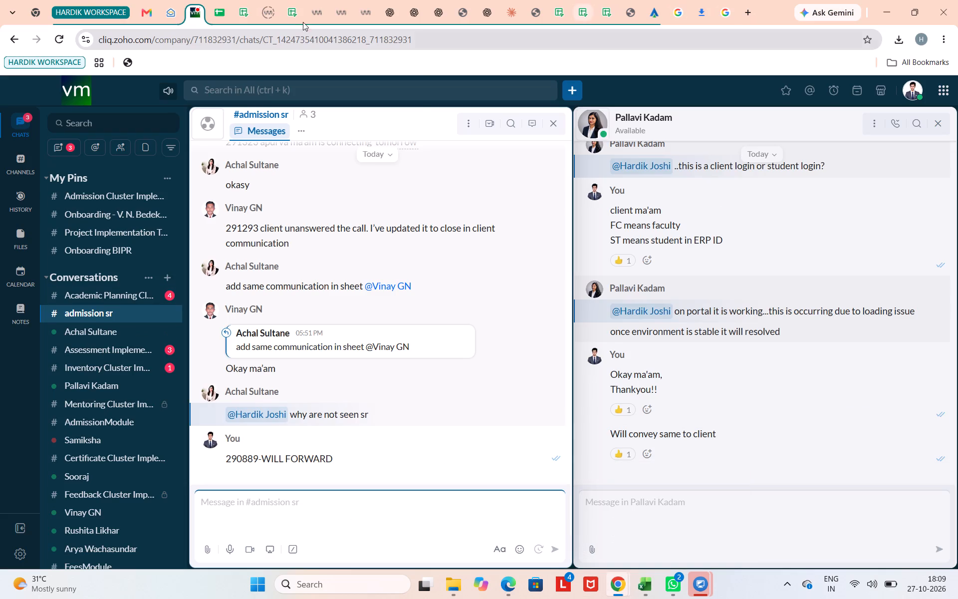
left_click(314, 10)
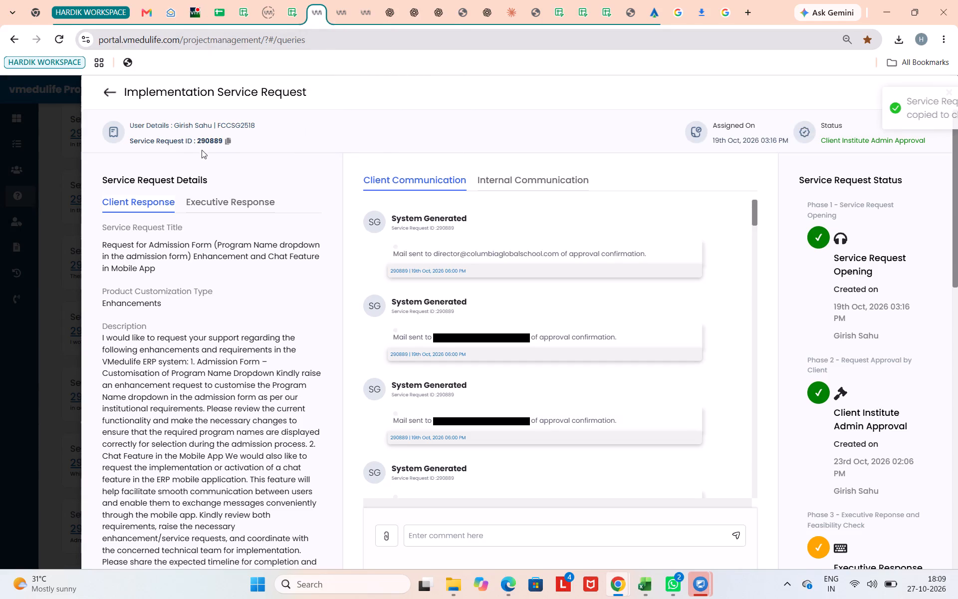
left_click_drag(147, 127, 290, 130)
left_click_drag(230, 133, 225, 134)
left_click(111, 90)
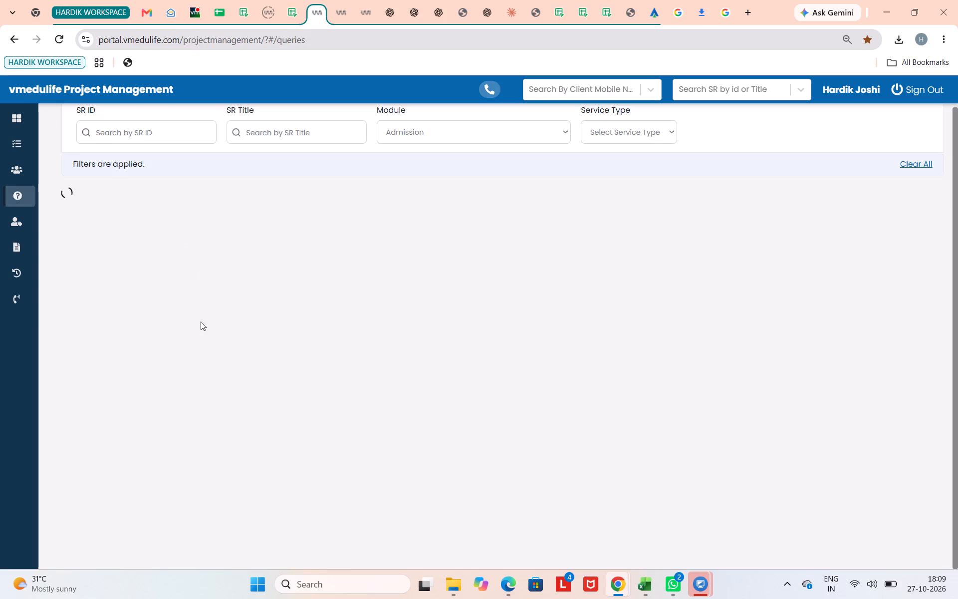
Open service request 290889 and examine its description, module and account type.
left_click(252, 325)
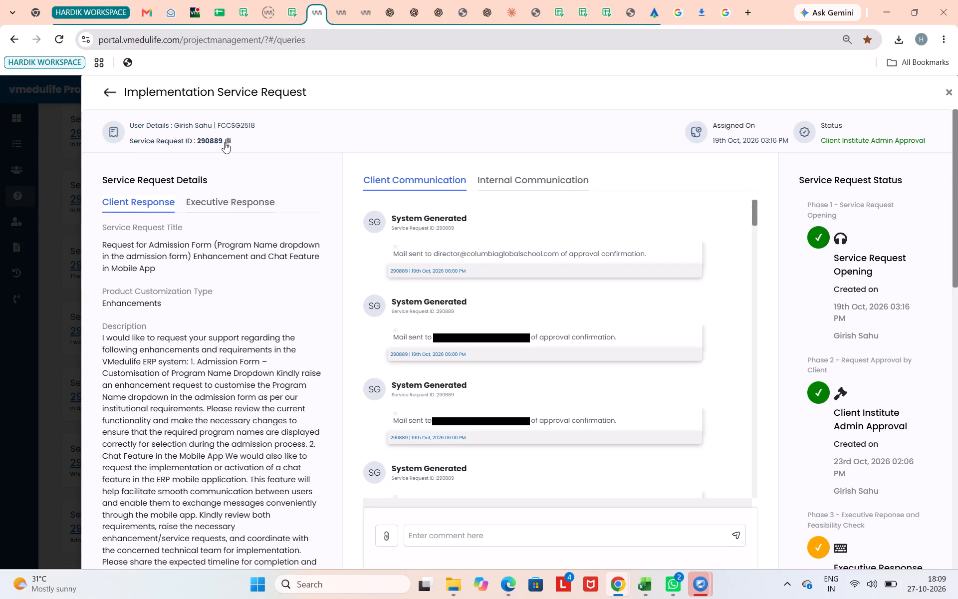
scroll(236, 260, "down", 6)
left_click_drag(107, 376, 158, 376)
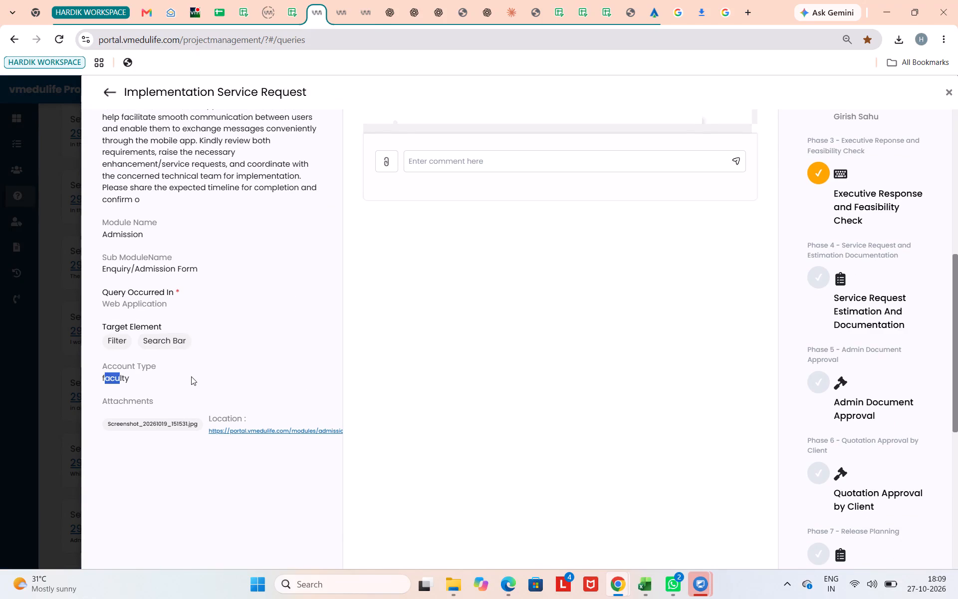
left_click(191, 376)
scroll(168, 295, "up", 1)
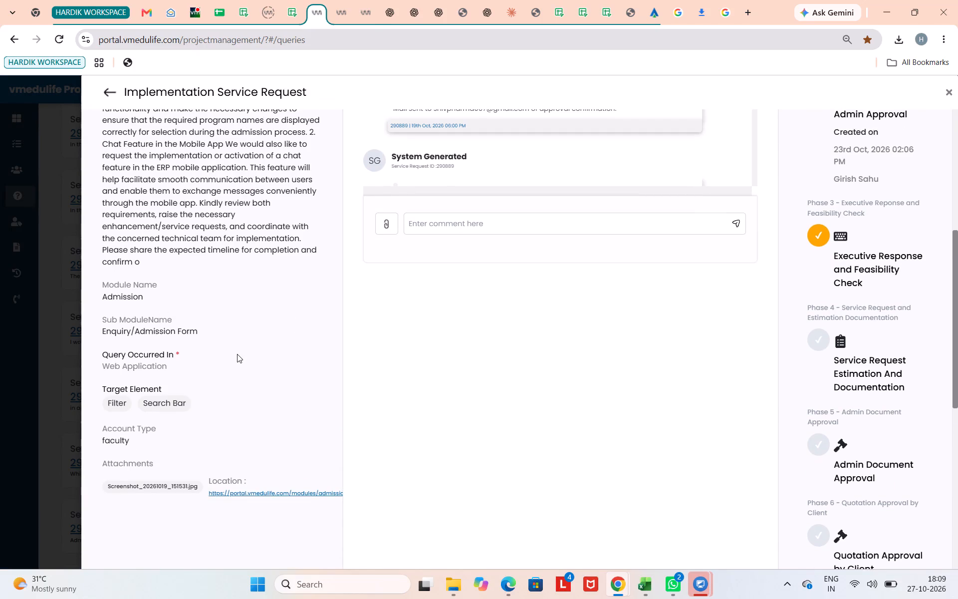
scroll(237, 354, "up", 3)
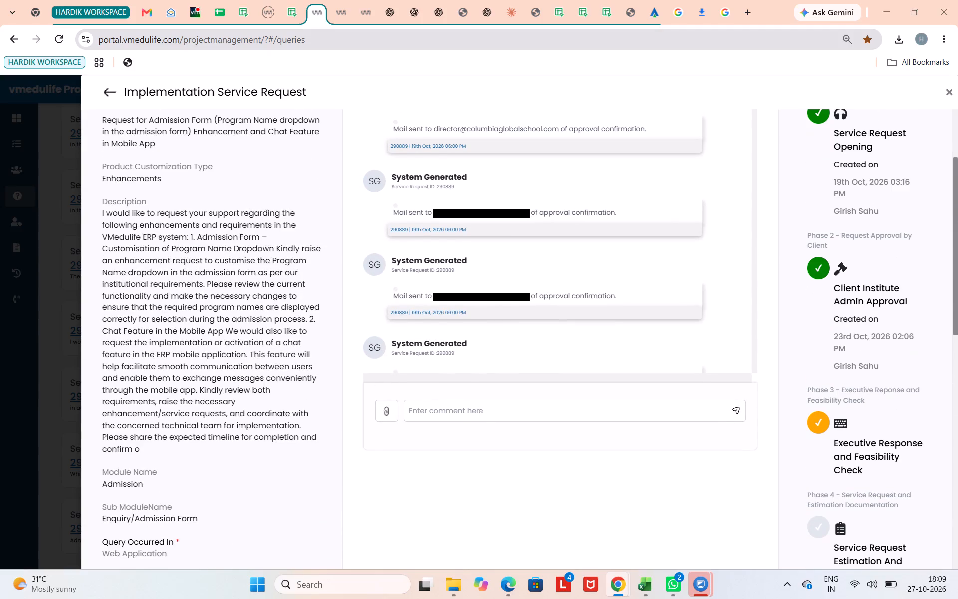
left_click_drag(142, 263, 155, 262)
left_click_drag(155, 262, 263, 267)
left_click(262, 294)
left_click_drag(166, 301, 290, 291)
left_click(272, 350)
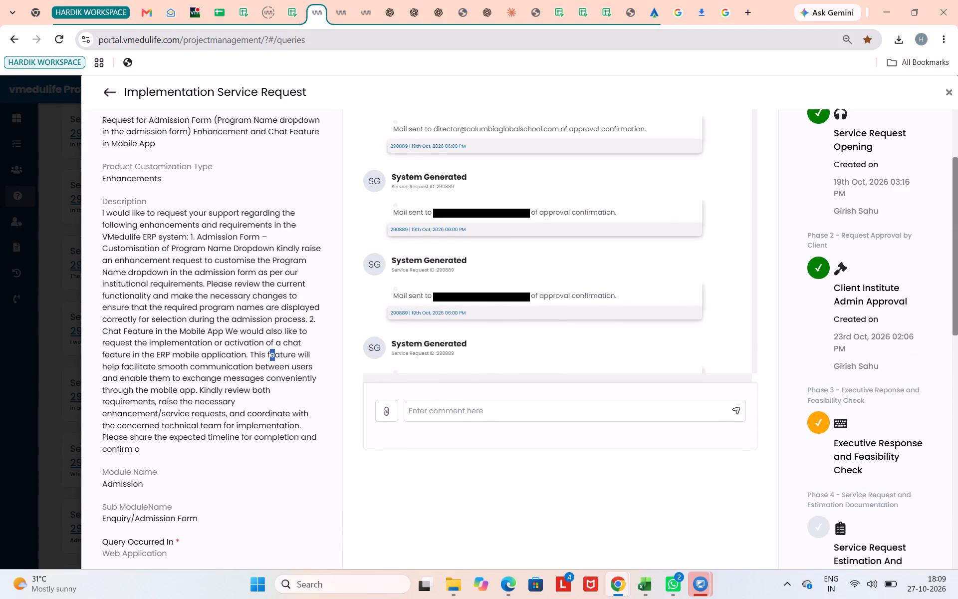
left_click(189, 396)
left_click_drag(175, 331, 210, 341)
left_click(237, 377)
scroll(156, 239, "up", 4)
View the screenshot attached to service request 290889 and close the attachment viewer.
scroll(156, 241, "down", 7)
left_click(189, 359)
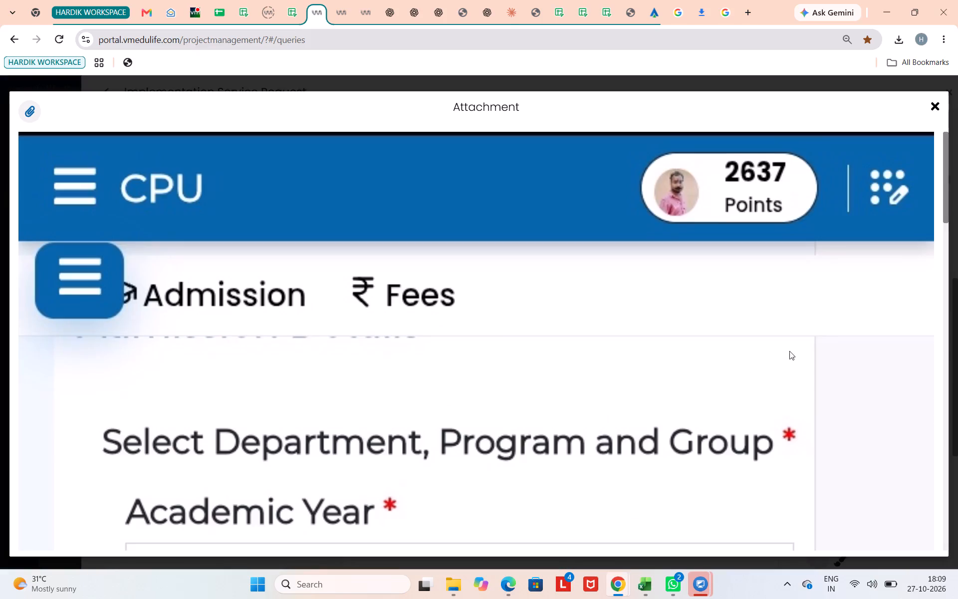
scroll(719, 327, "down", 5)
left_click(935, 108)
scroll(274, 292, "up", 15)
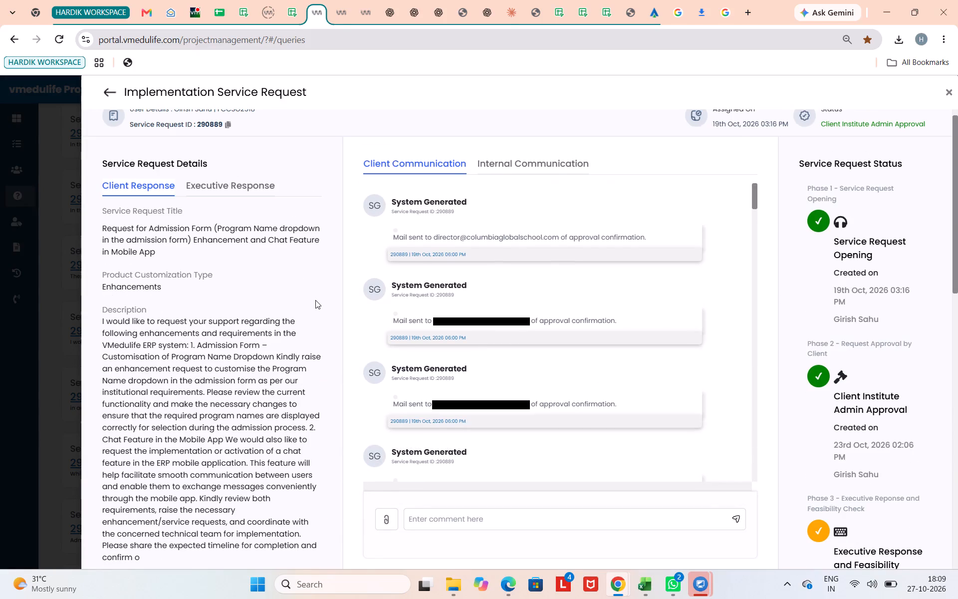
Reread the description of request 290889, covering the Program Name dropdown and the mobile app chat feature.
scroll(209, 429, "down", 1)
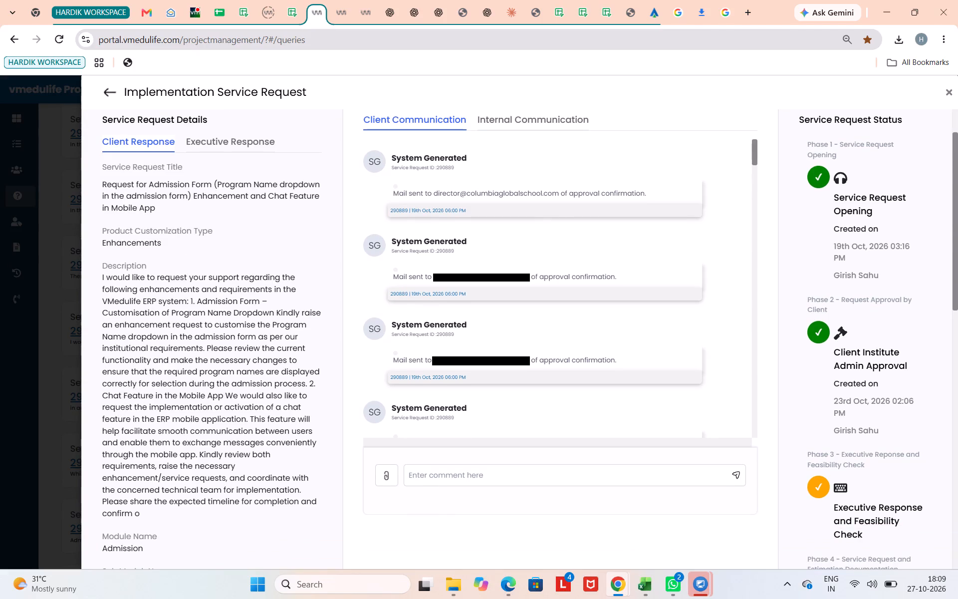
left_click_drag(242, 352, 257, 350)
left_click_drag(154, 359, 205, 358)
left_click(235, 372)
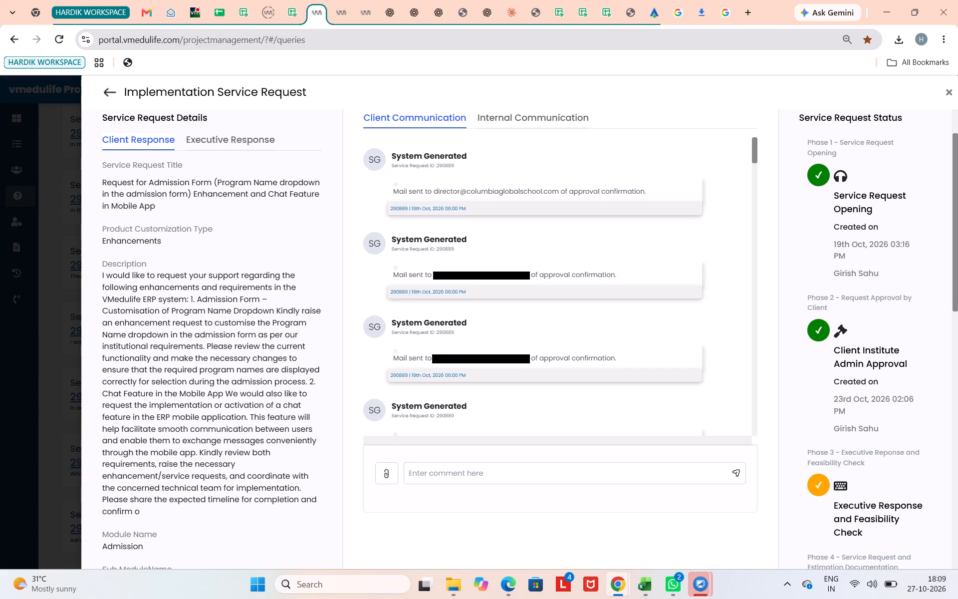
left_click_drag(141, 372, 232, 368)
left_click_drag(225, 391, 233, 391)
left_click_drag(193, 394, 237, 398)
left_click(198, 409)
scroll(180, 325, "up", 2)
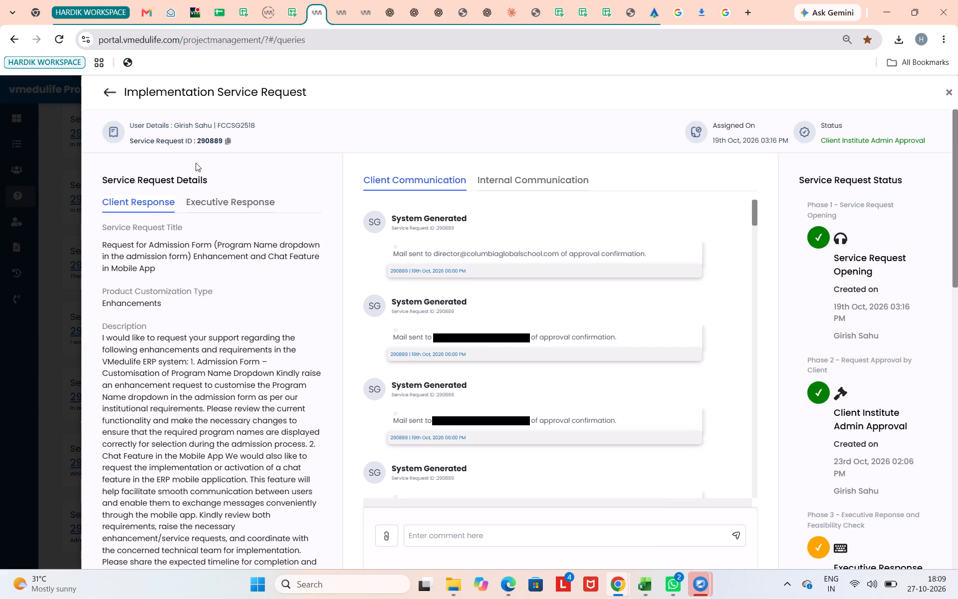
scroll(138, 492, "down", 1)
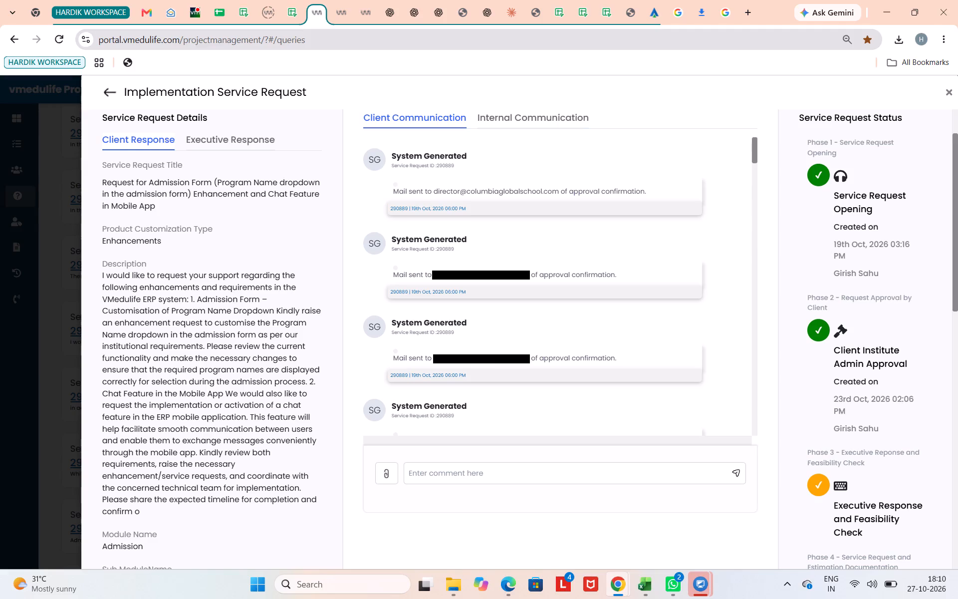
left_click_drag(265, 416, 275, 416)
left_click(136, 431)
left_click_drag(248, 425, 325, 428)
left_click_drag(325, 428, 316, 427)
left_click(195, 437)
left_click_drag(127, 435, 267, 436)
left_click_drag(207, 391, 240, 374)
left_click_drag(205, 336, 236, 337)
left_click_drag(217, 354, 342, 342)
left_click(182, 358)
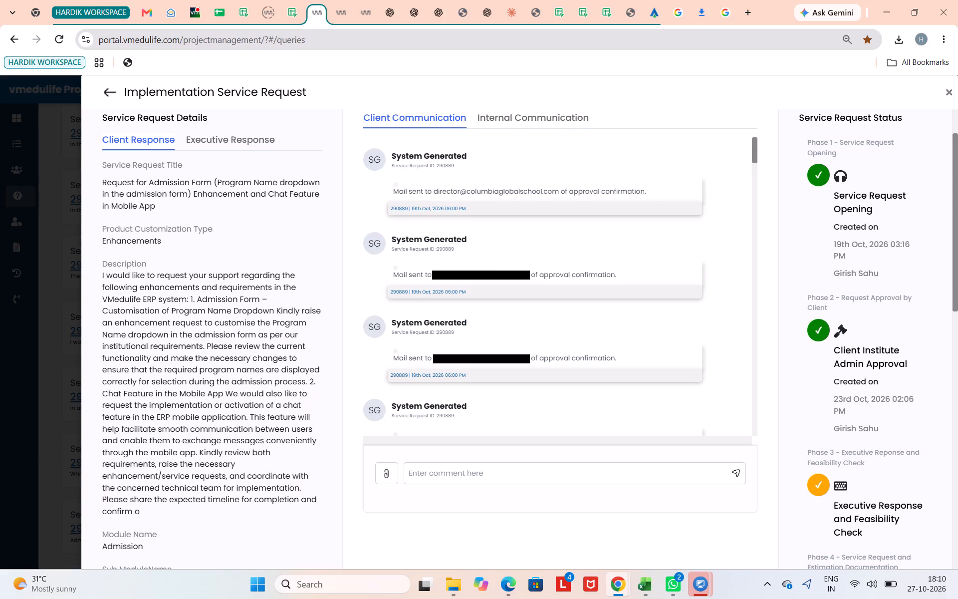
scroll(217, 342, "up", 1)
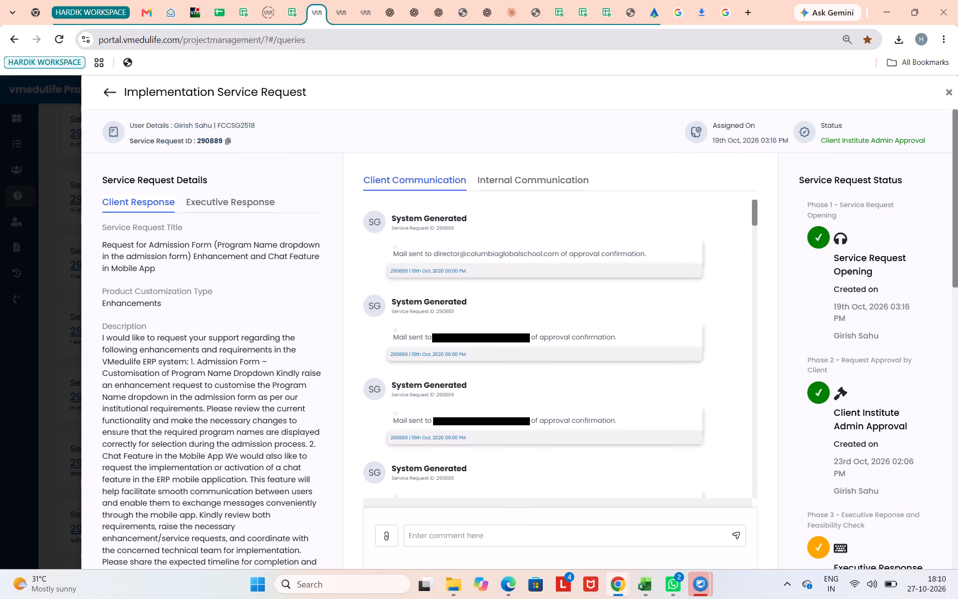
Reload the project management portal, search for service request 291293 and open it.
left_click(58, 37)
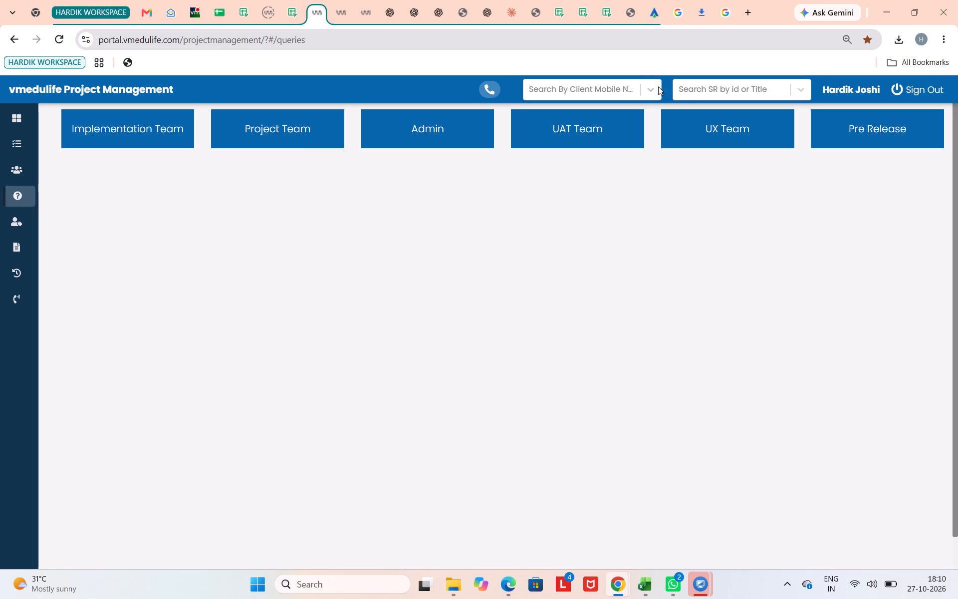
left_click(694, 91)
type("290")
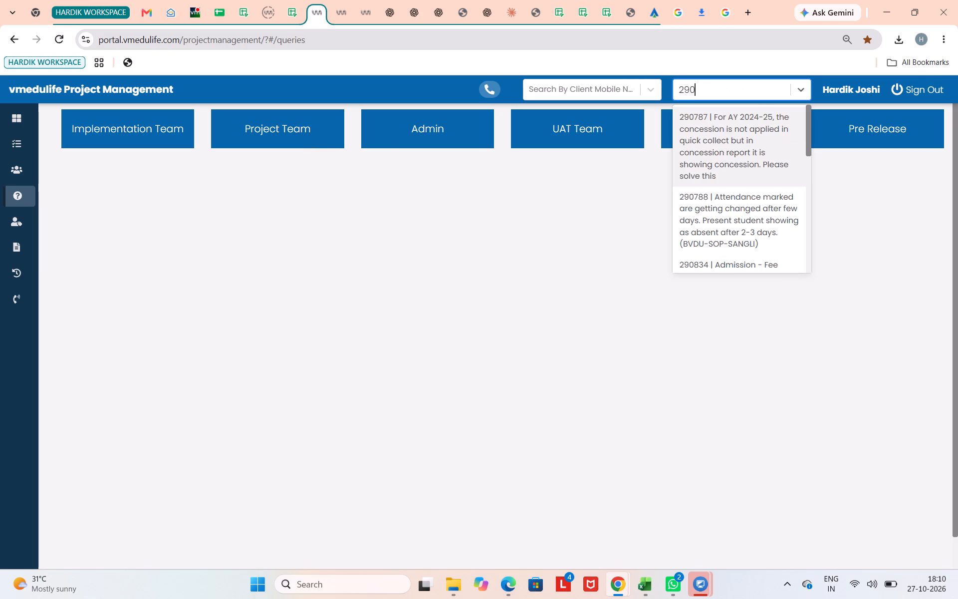
key("BackSpace")
type("12930")
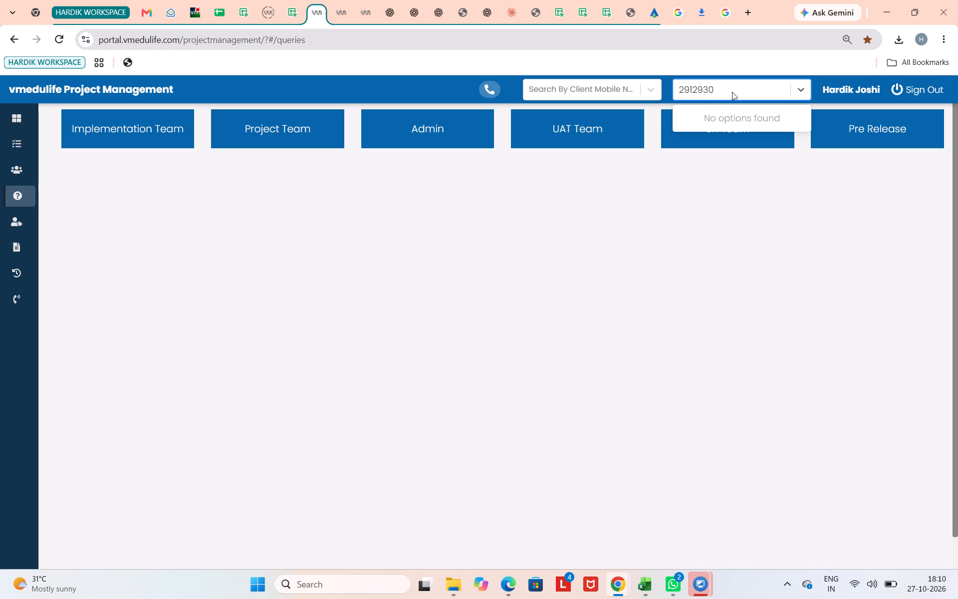
key("BackSpace")
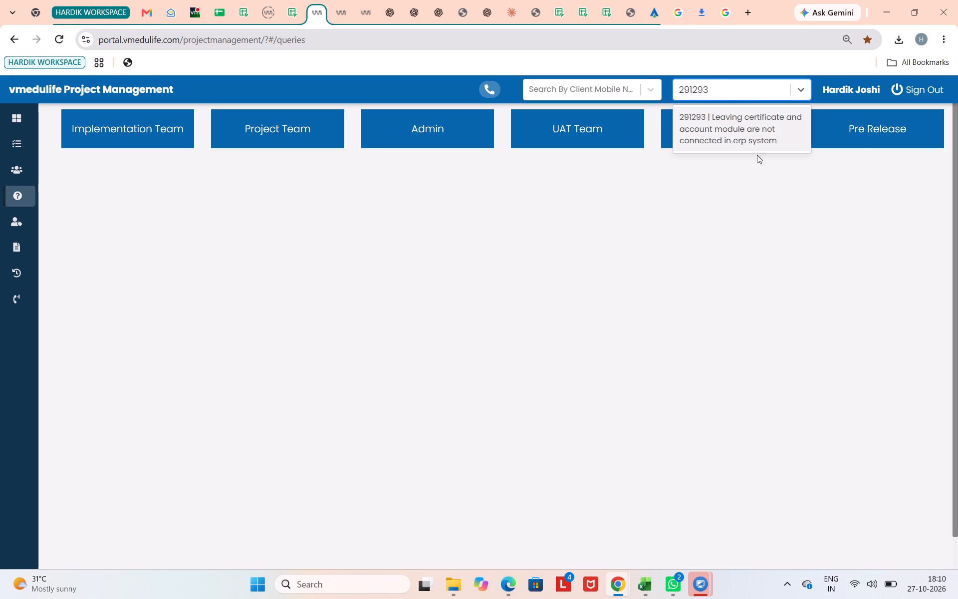
left_click(756, 129)
Examine the title, description and module name of service request 291293.
scroll(209, 250, "down", 1)
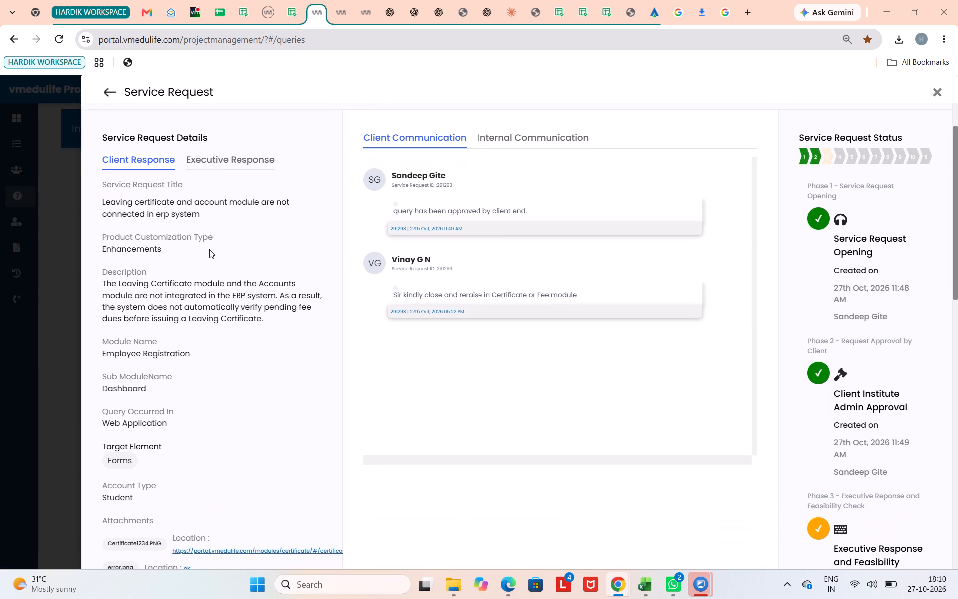
left_click_drag(152, 212, 219, 200)
left_click(242, 237)
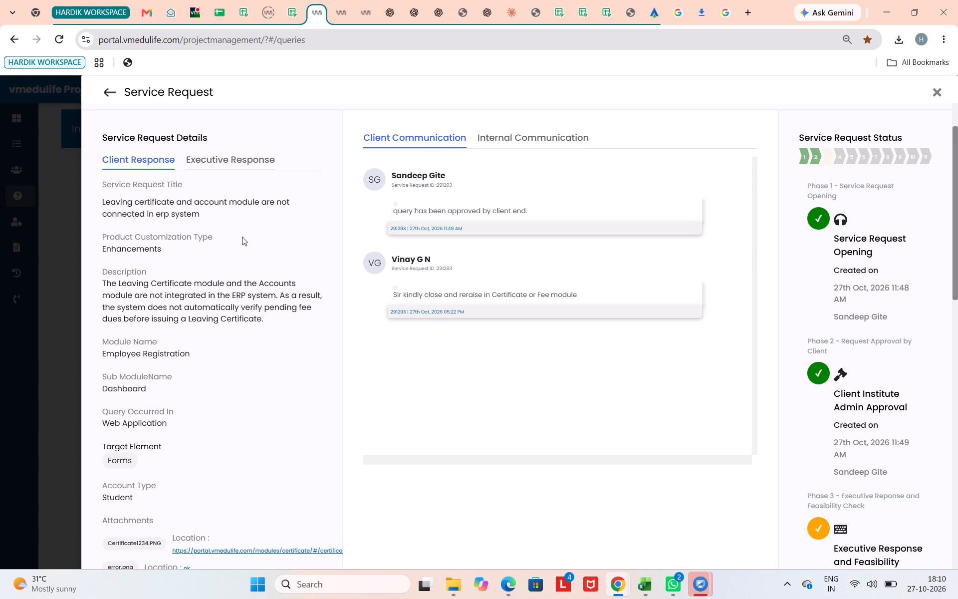
left_click_drag(112, 285, 122, 295)
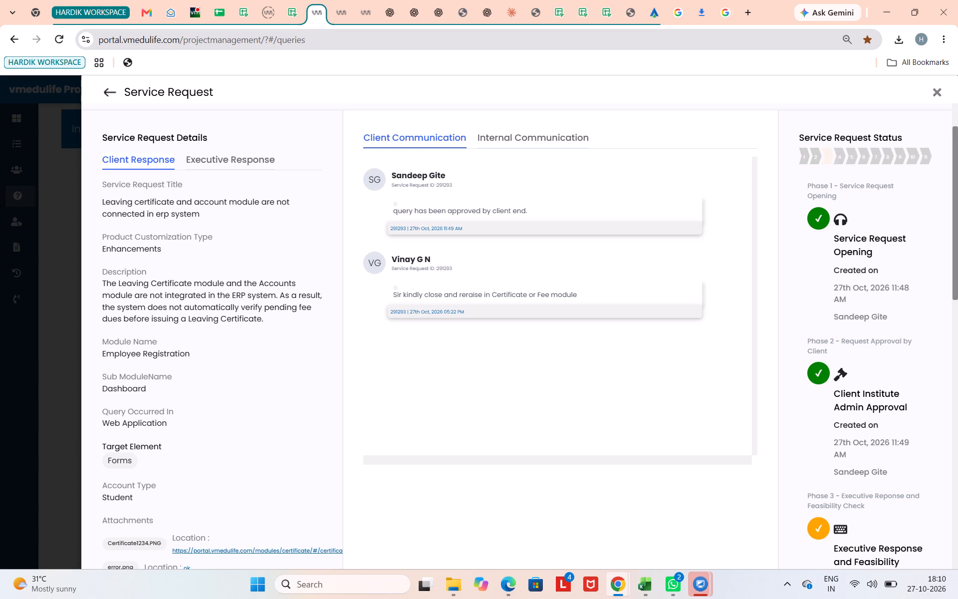
left_click_drag(122, 295, 148, 305)
left_click(180, 319)
left_click_drag(115, 353, 165, 347)
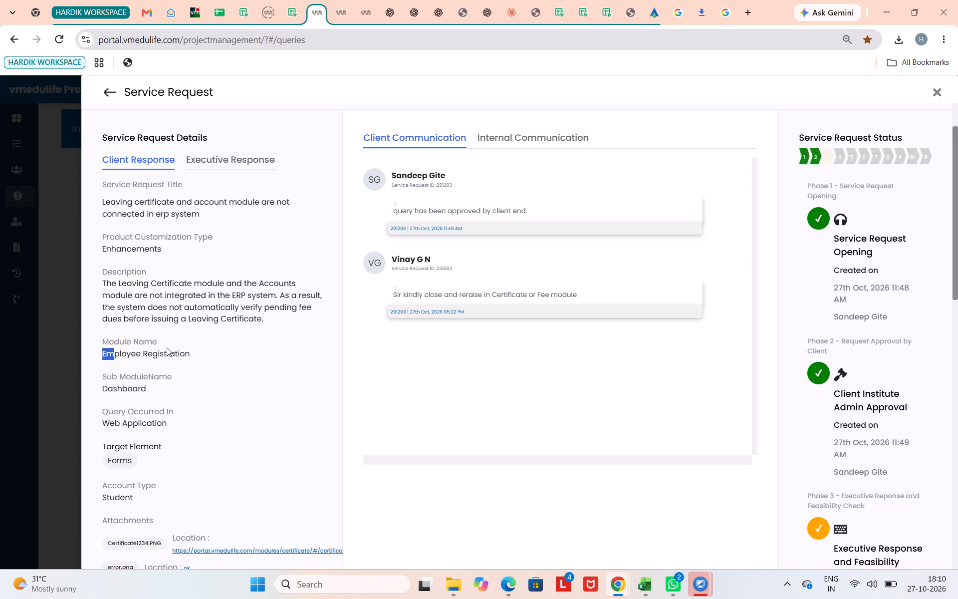
View the Certificate1234.PNG and error.png attachments of service request 291293, closing each one.
scroll(184, 396, "down", 2)
left_click(148, 420)
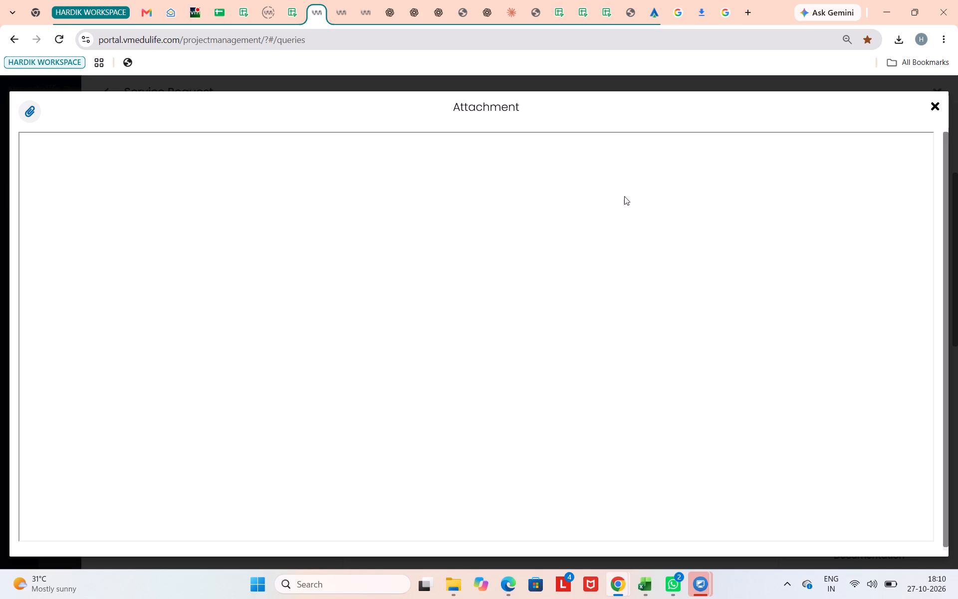
left_click(934, 108)
left_click(129, 447)
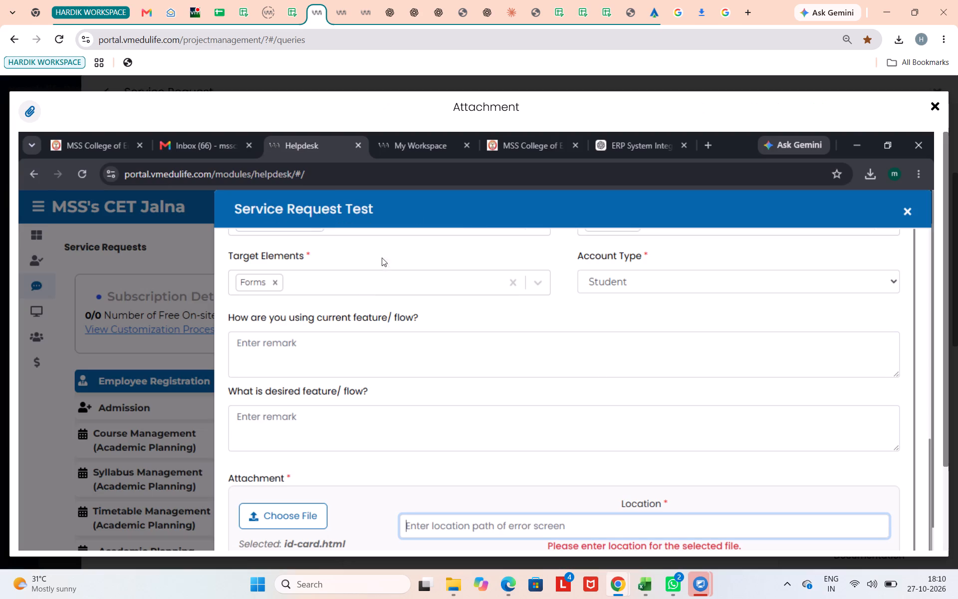
left_click(934, 105)
scroll(484, 251, "up", 6)
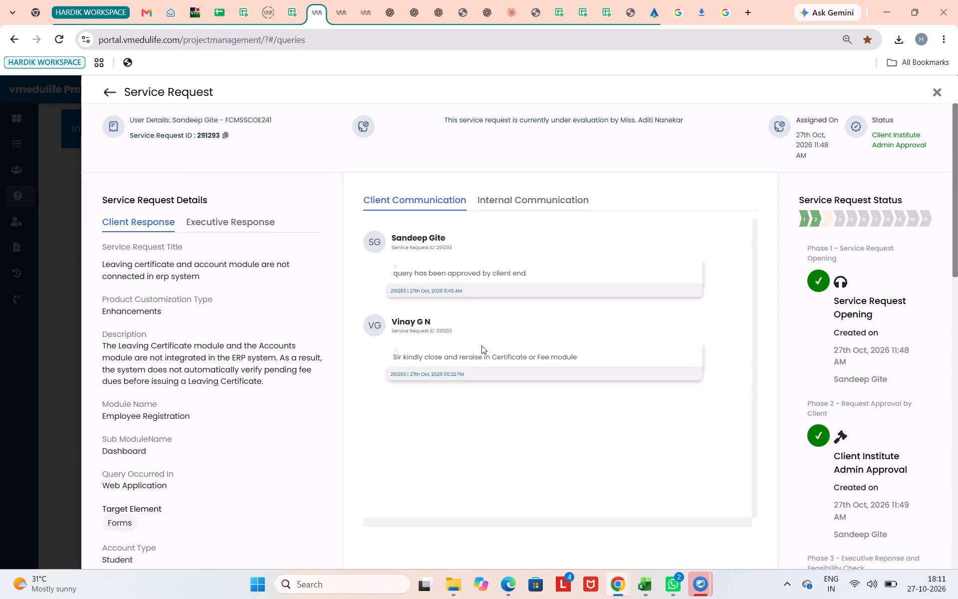
scroll(481, 350, "down", 7)
scroll(480, 352, "up", 7)
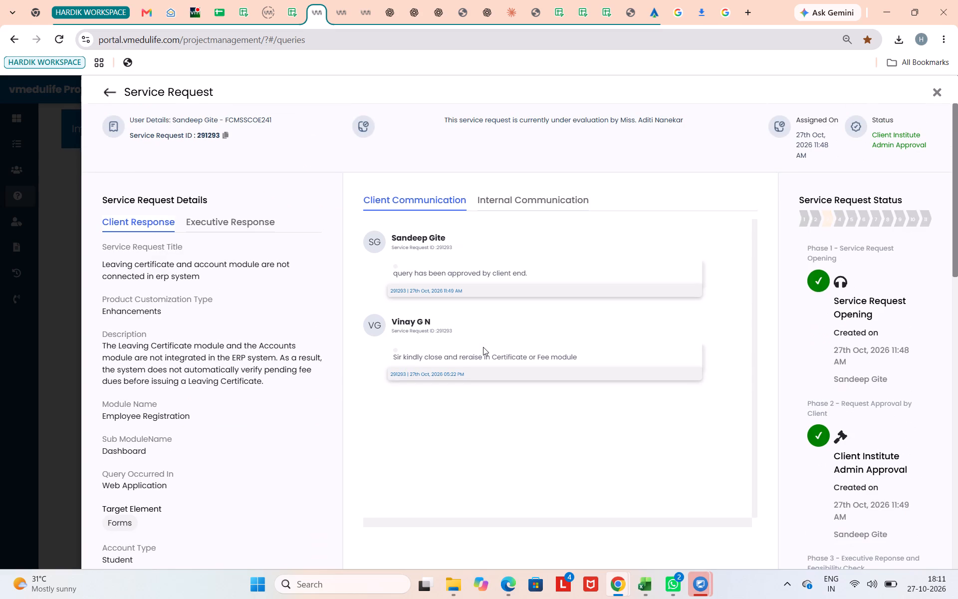
scroll(483, 347, "up", 6)
left_click(112, 95)
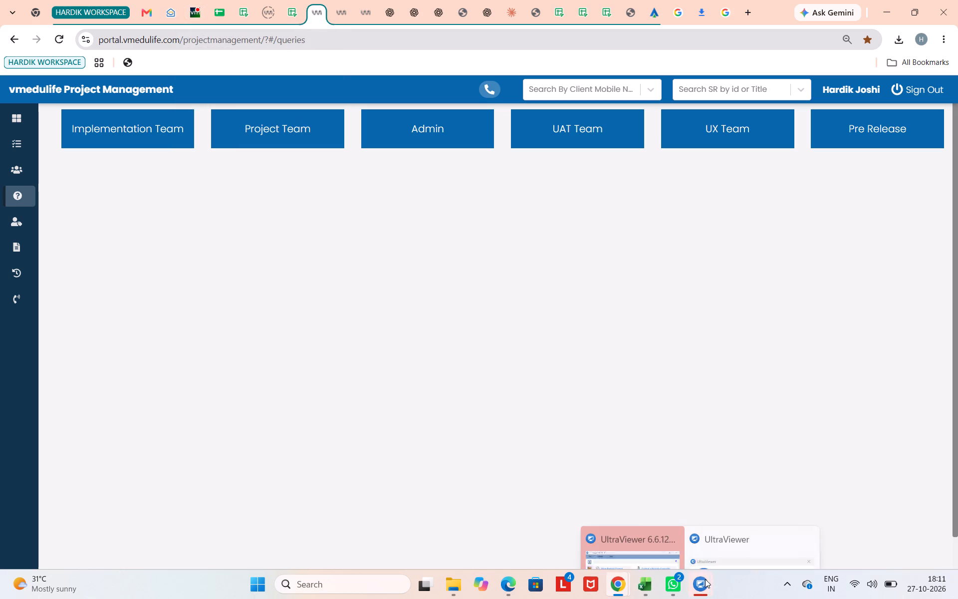
Switch to the VIII_PURANDAR_Updated_Emails workbook in Excel to view the registered students.
left_click(661, 537)
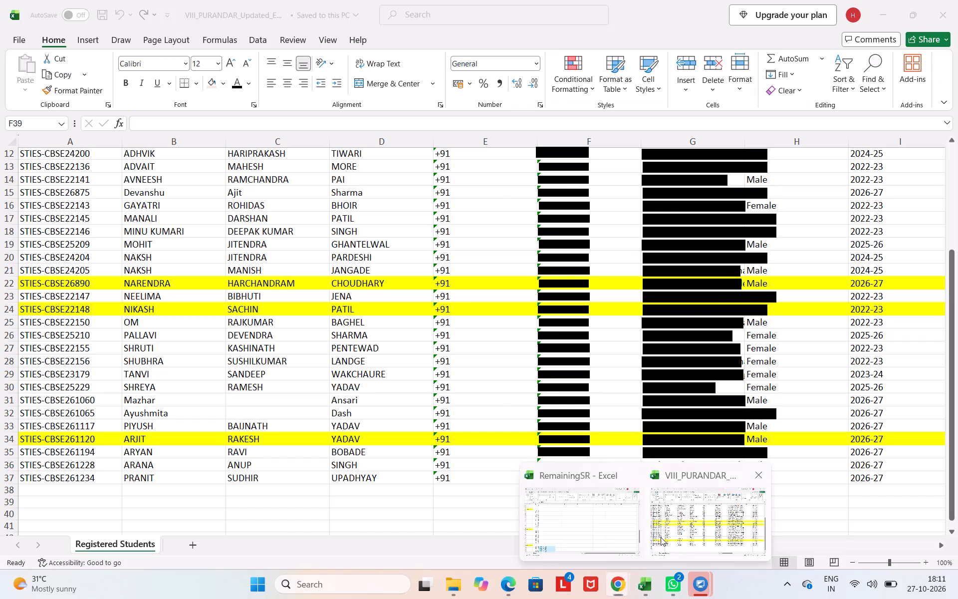
left_click(664, 476)
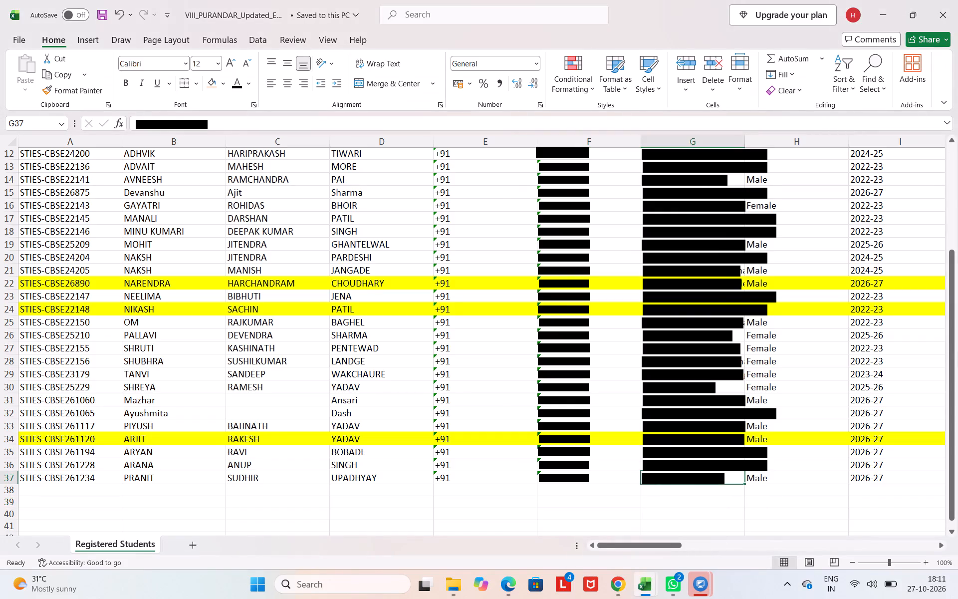
Return to Chrome, switch to Zoho Cliq and close the open direct chat and the #admission sr channel.
left_click(583, 537)
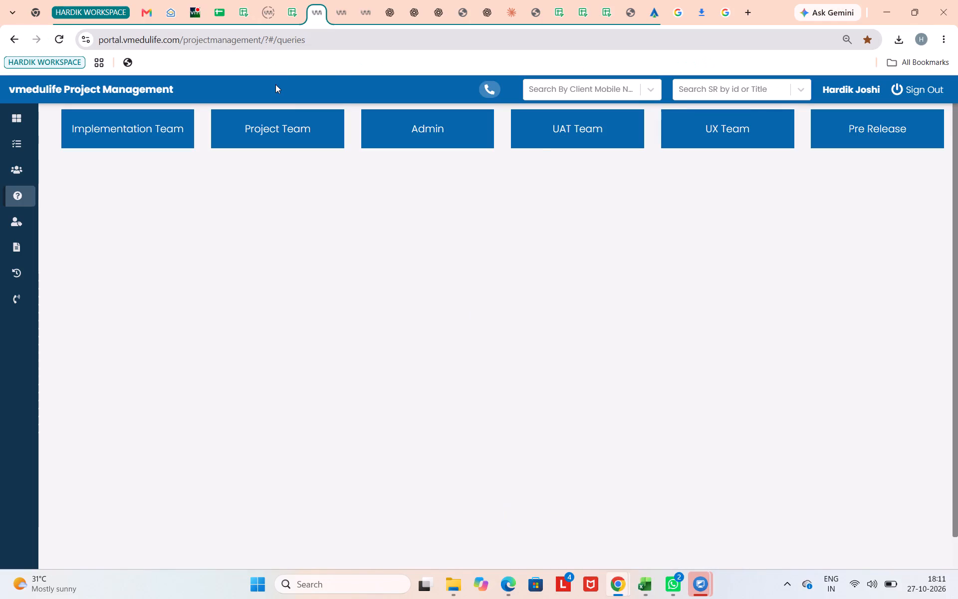
left_click(196, 17)
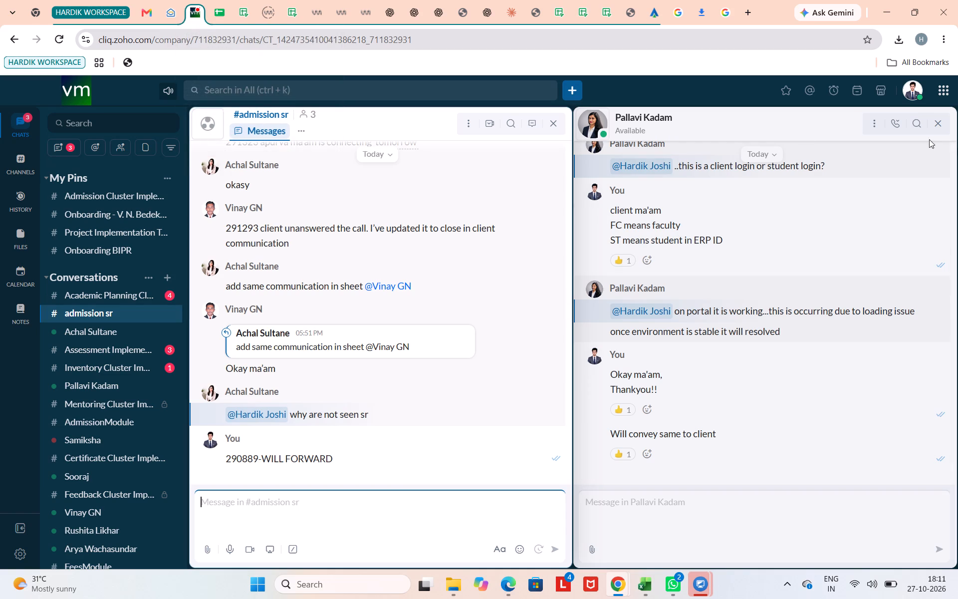
left_click(937, 120)
left_click(937, 124)
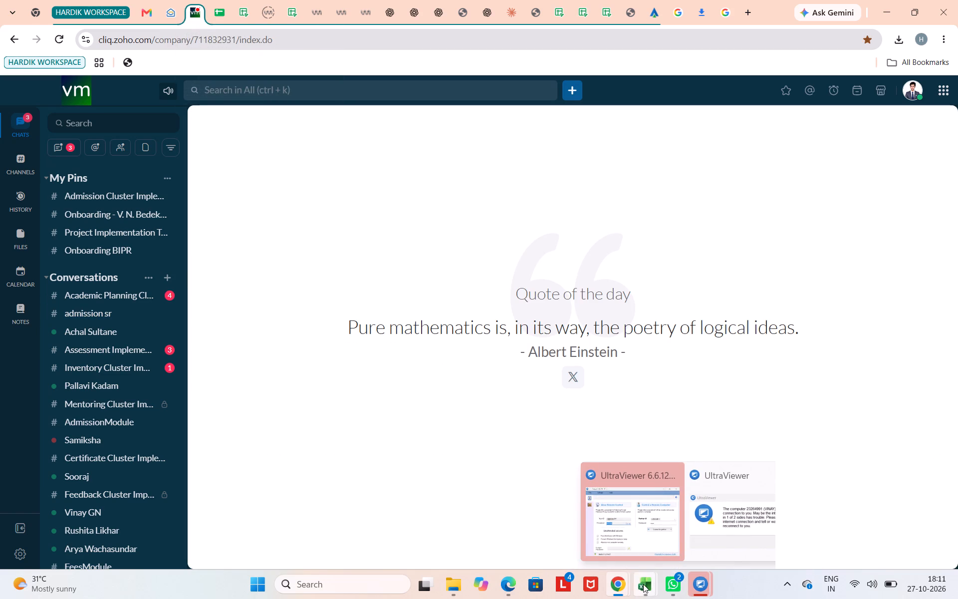
Switch to the VIII_PURANDAR_Updated_Emails workbook in Excel and check the email cells in rows 37, 34, 24 and 22.
left_click(683, 535)
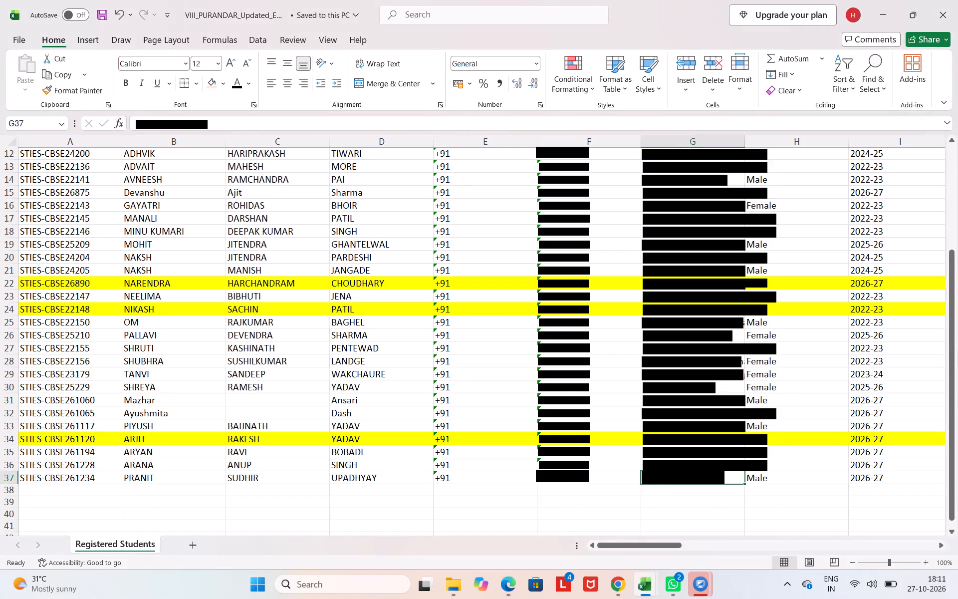
left_click(664, 479)
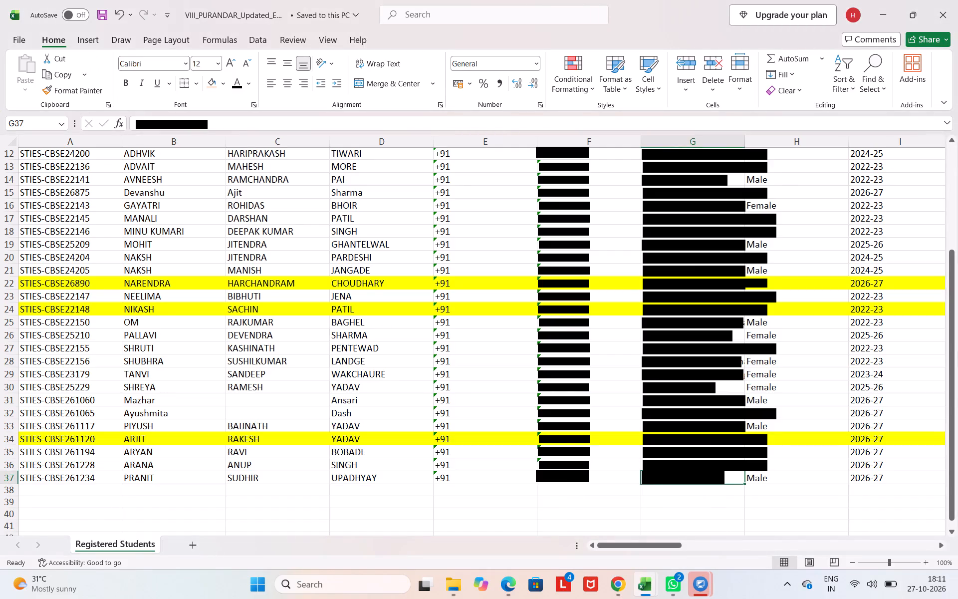
left_click(678, 436)
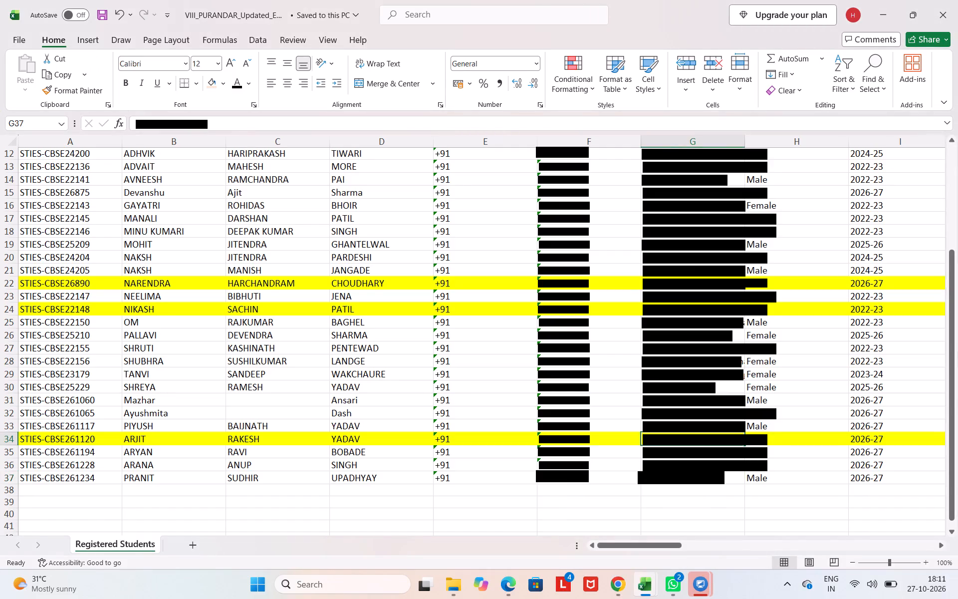
left_click(666, 311)
left_click(672, 285)
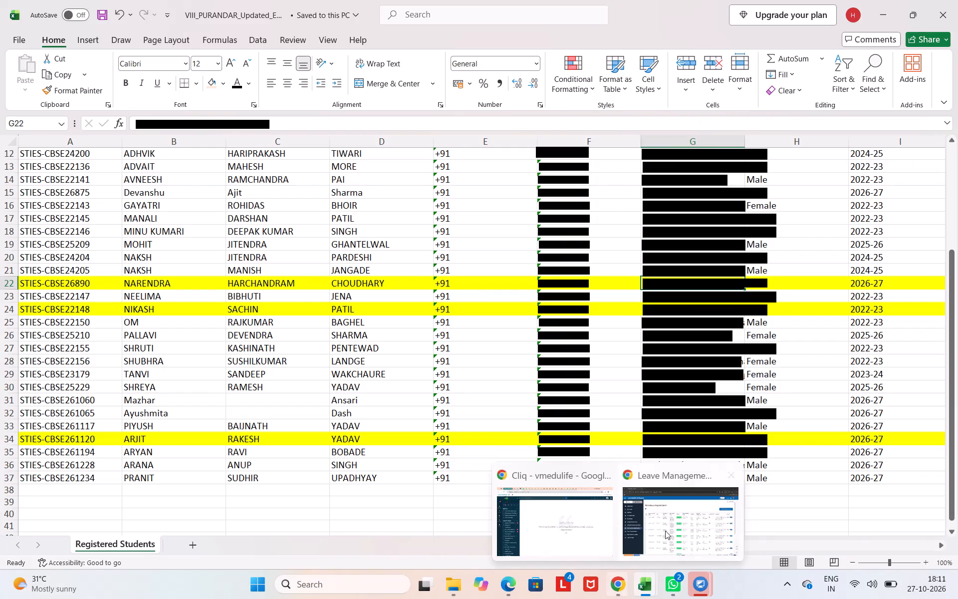
Switch to the Admission portal in Edge, show the CBSE School Class 8 groups and open the GRADE 8 - PURANDAR student list.
left_click(506, 522)
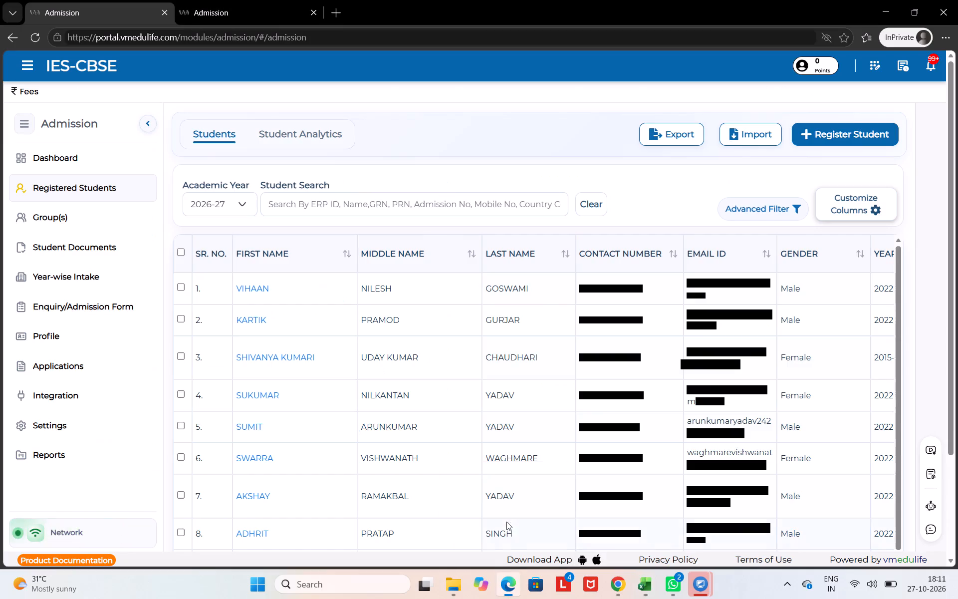
left_click(40, 222)
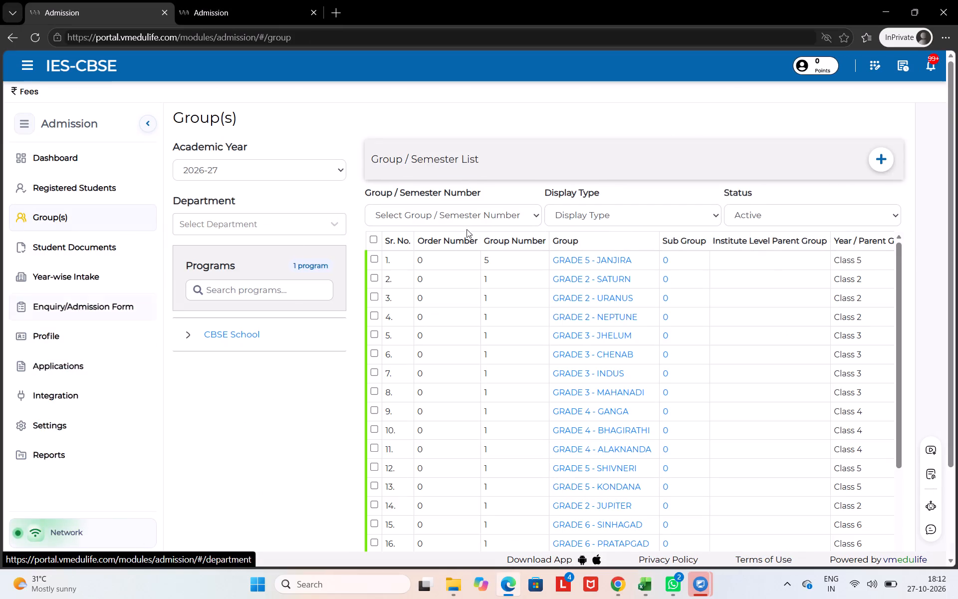
left_click(247, 336)
scroll(263, 410, "down", 6)
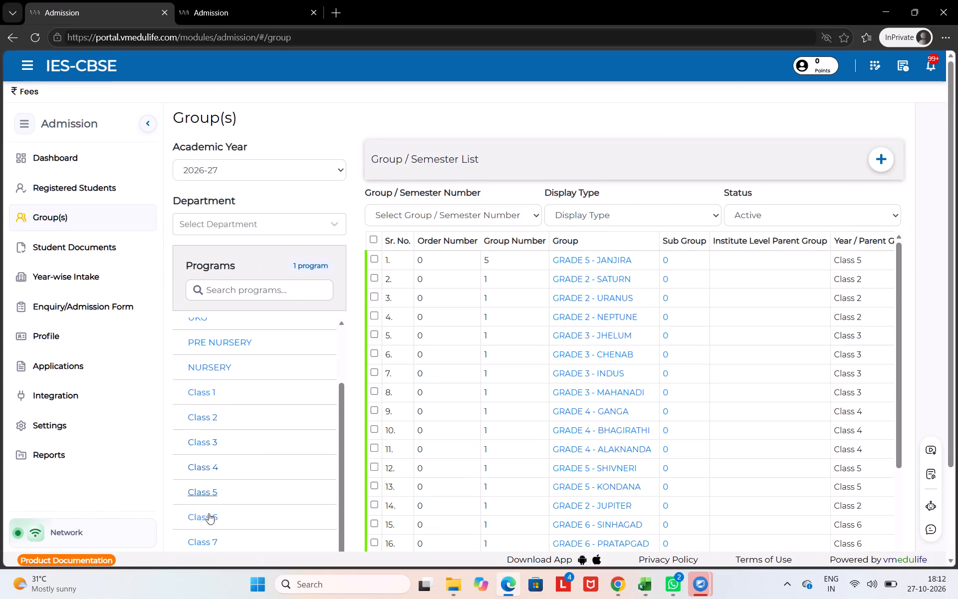
left_click(209, 544)
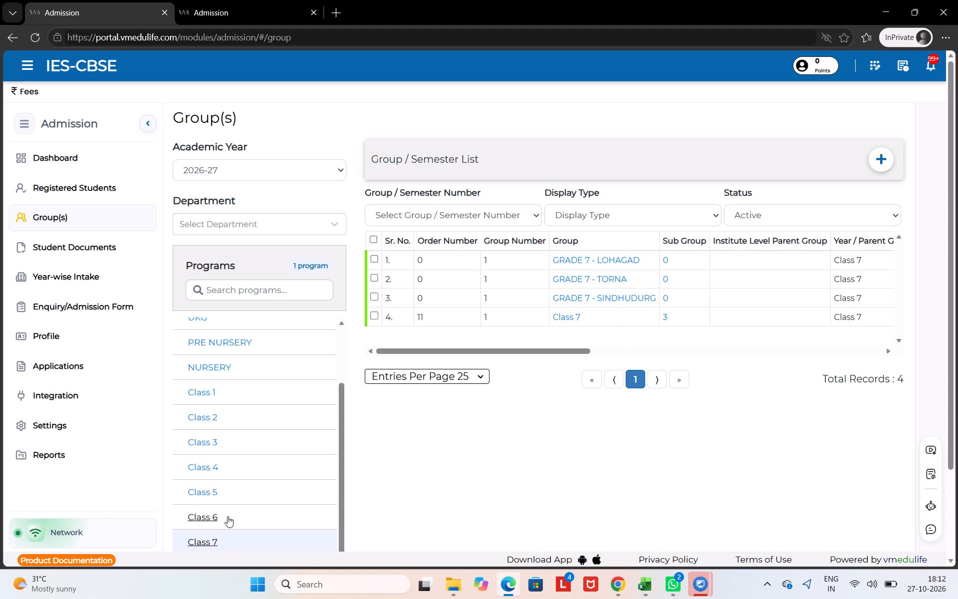
scroll(438, 409, "down", 4)
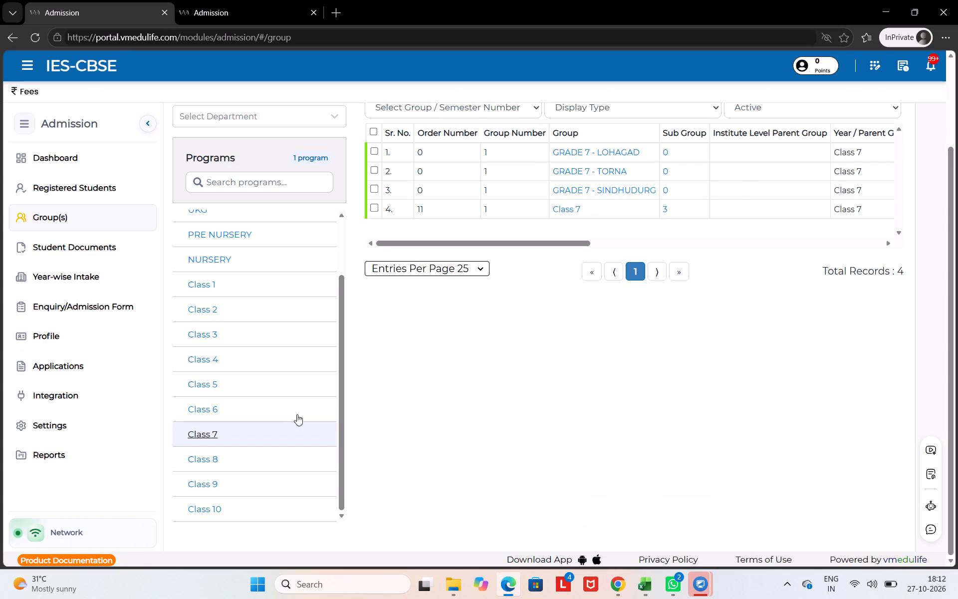
left_click(212, 414)
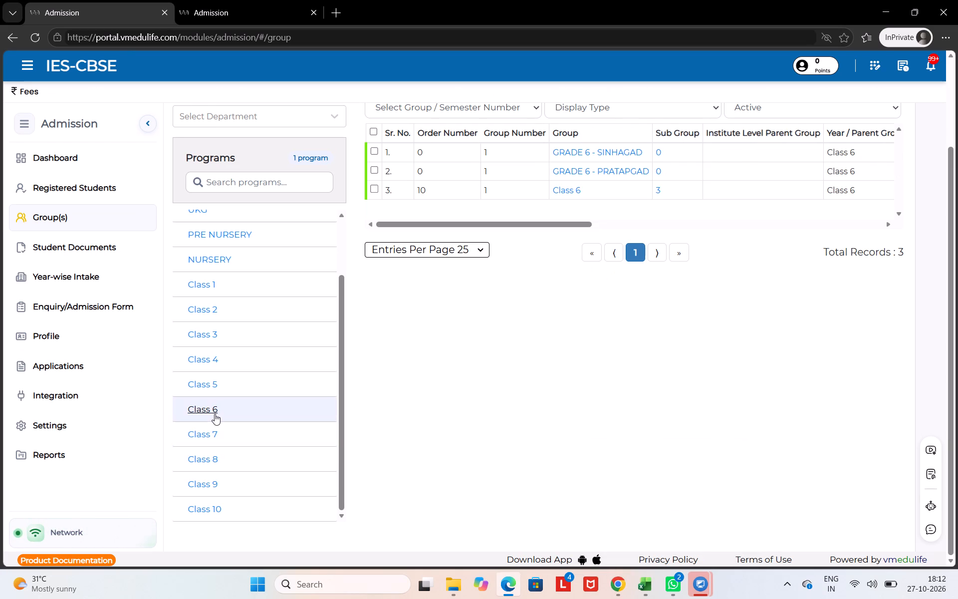
left_click(214, 427)
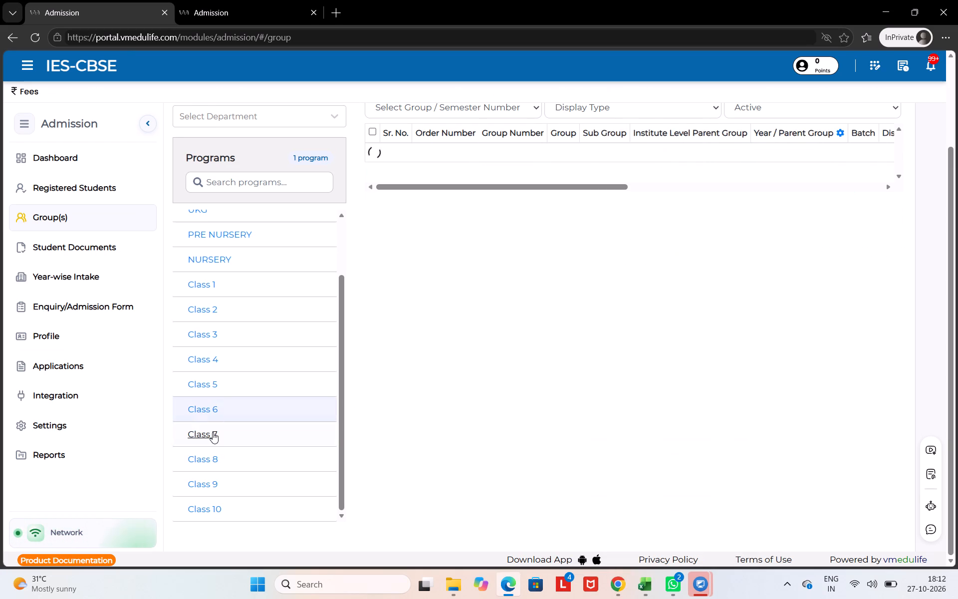
left_click(214, 458)
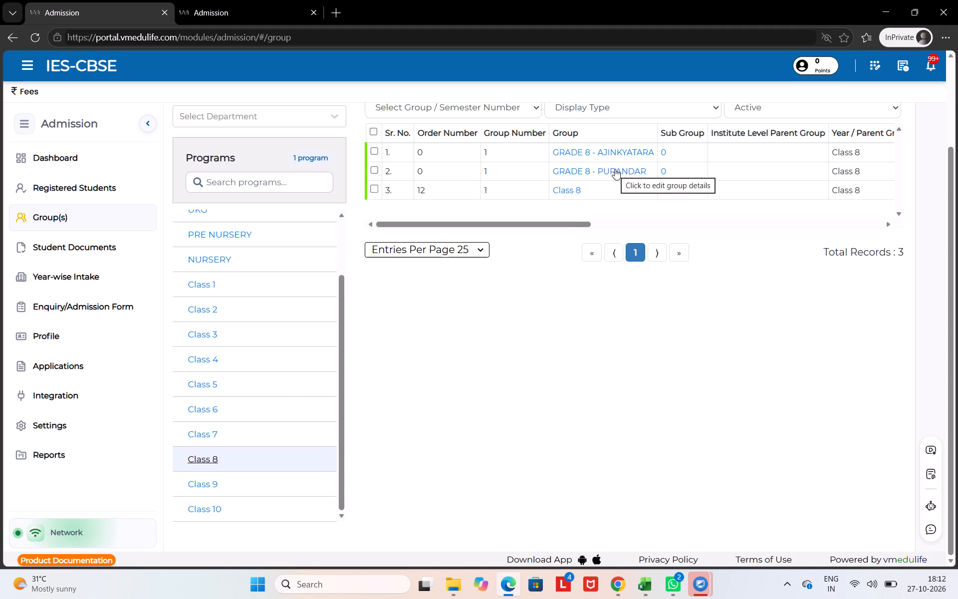
left_click_drag(571, 225, 617, 223)
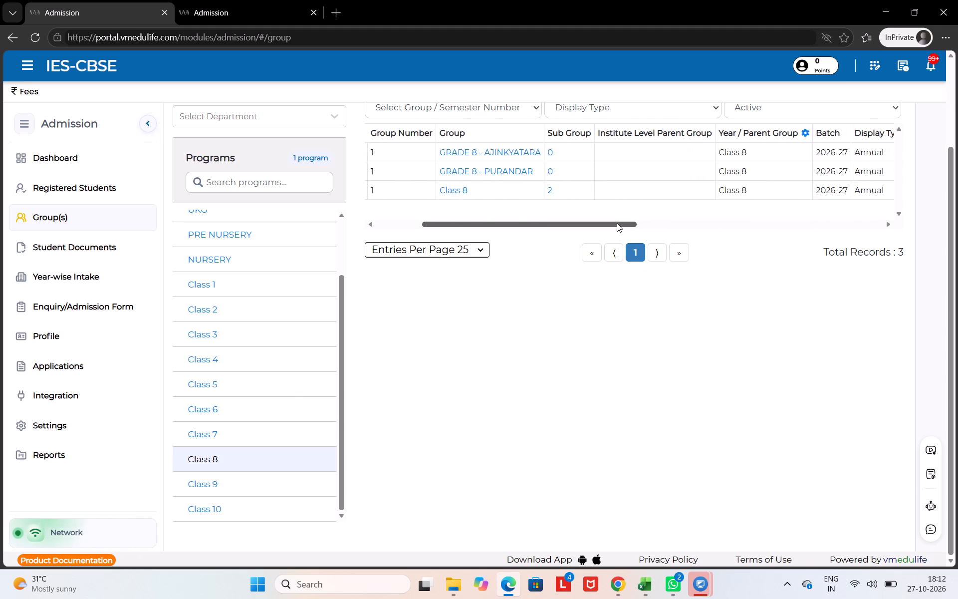
left_click_drag(617, 223, 726, 224)
left_click(652, 171)
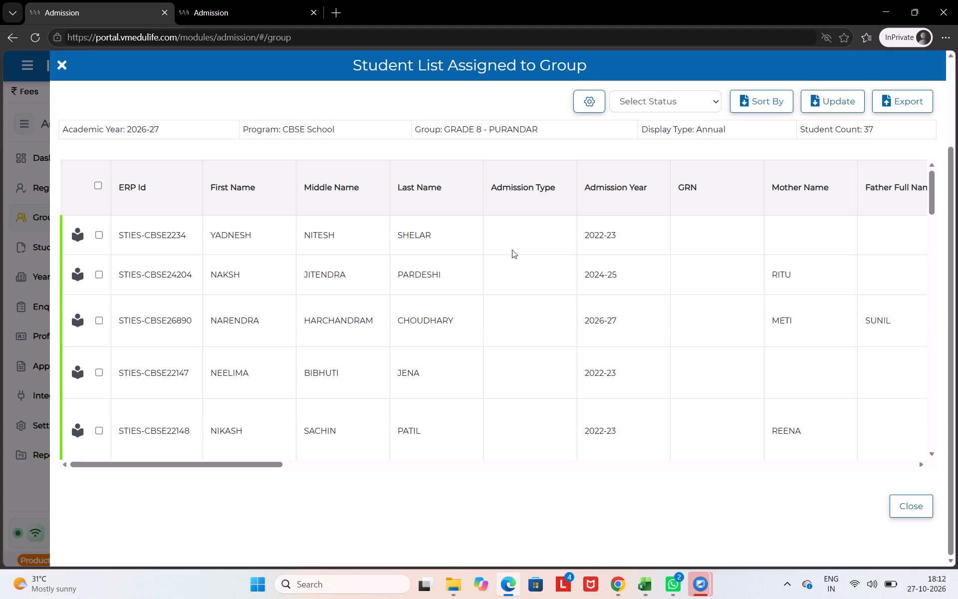
Examine the contact numbers and email IDs throughout the GRADE 8 - PURANDAR student list, and close the list.
left_click_drag(271, 459, 300, 469)
left_click_drag(282, 438, 282, 431)
scroll(299, 400, "up", 3)
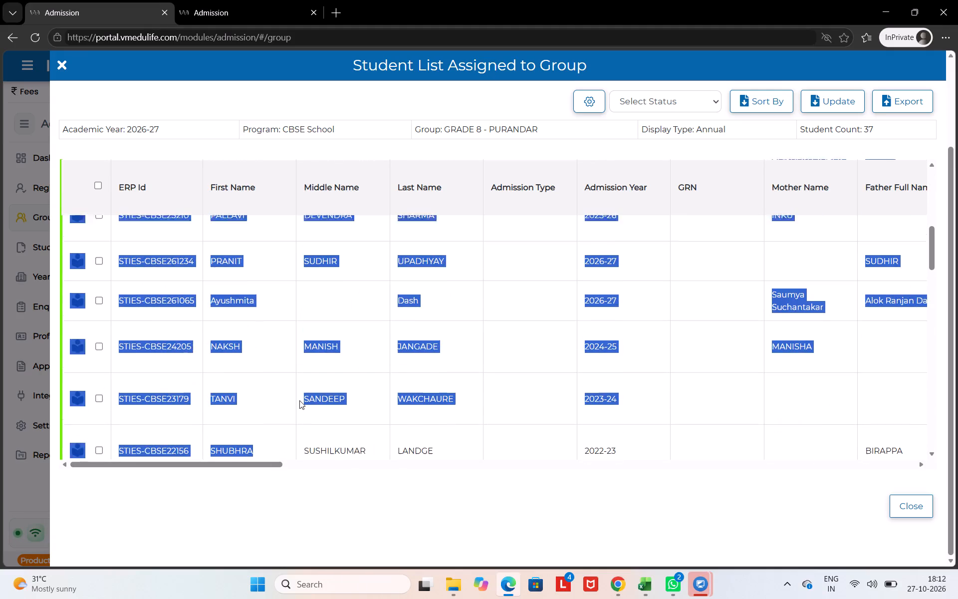
scroll(299, 400, "up", 20)
scroll(299, 400, "up", 3)
left_click(296, 380)
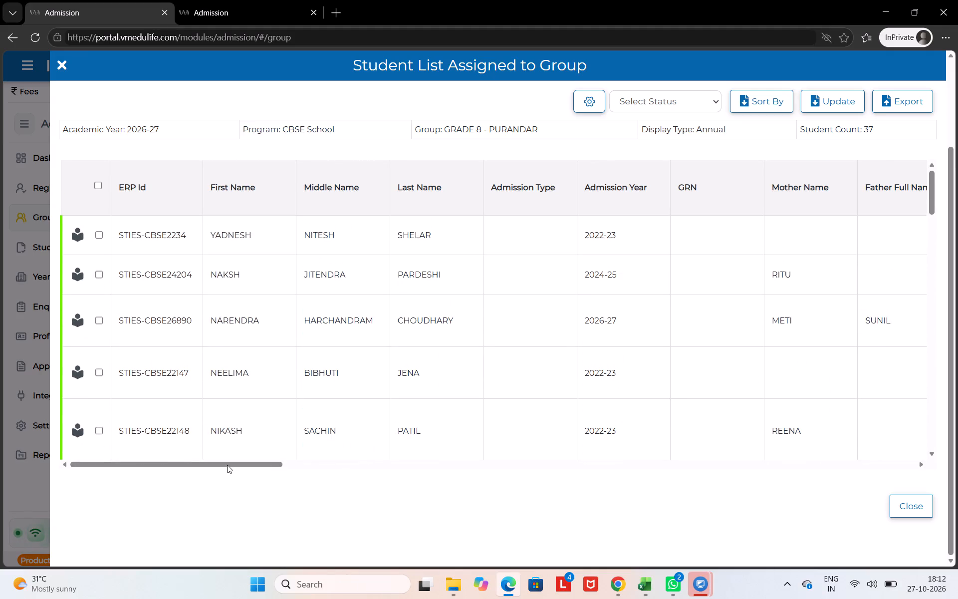
left_click_drag(227, 464, 382, 461)
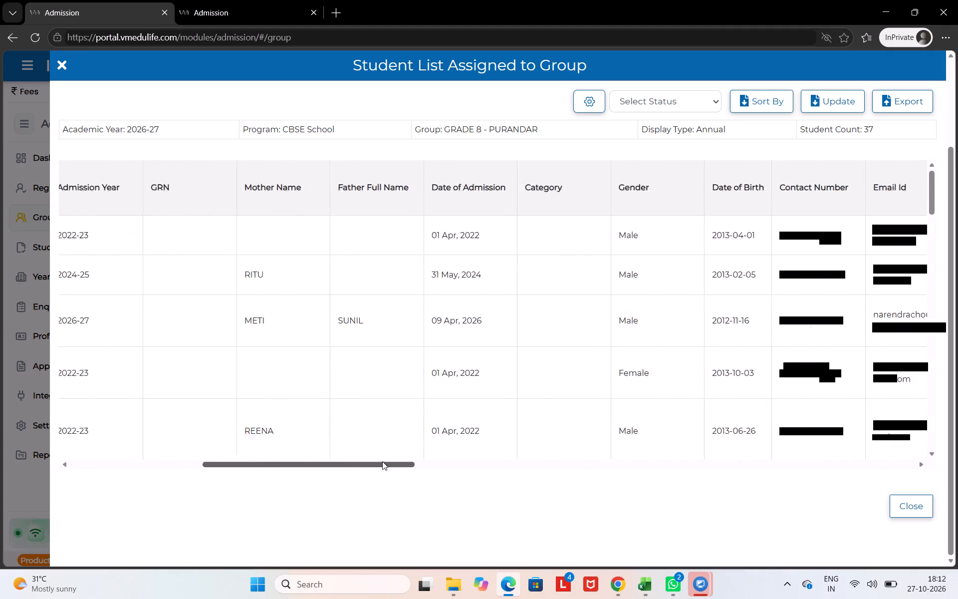
left_click_drag(382, 461, 424, 462)
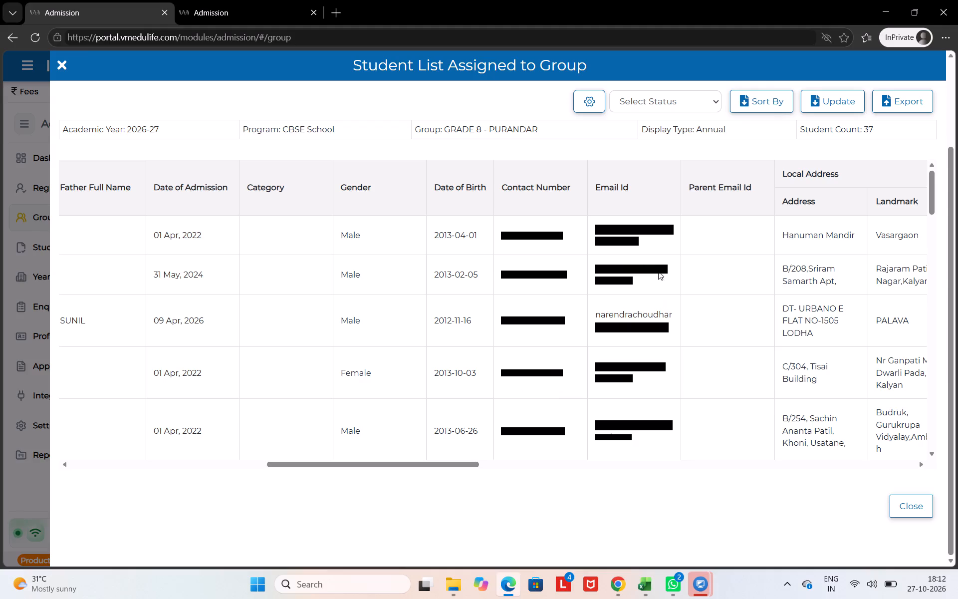
scroll(751, 315, "down", 7)
scroll(771, 394, "down", 12)
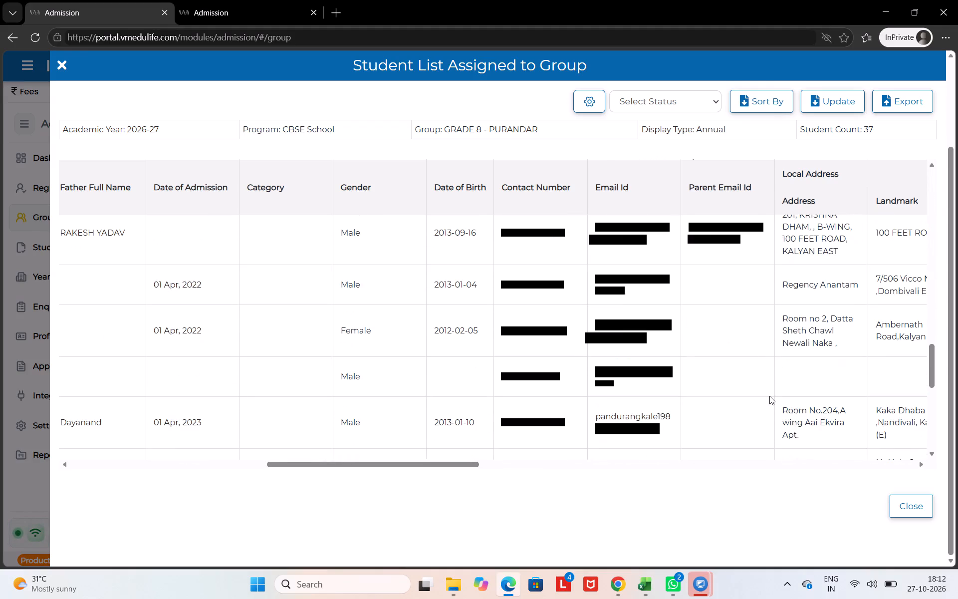
scroll(769, 396, "down", 13)
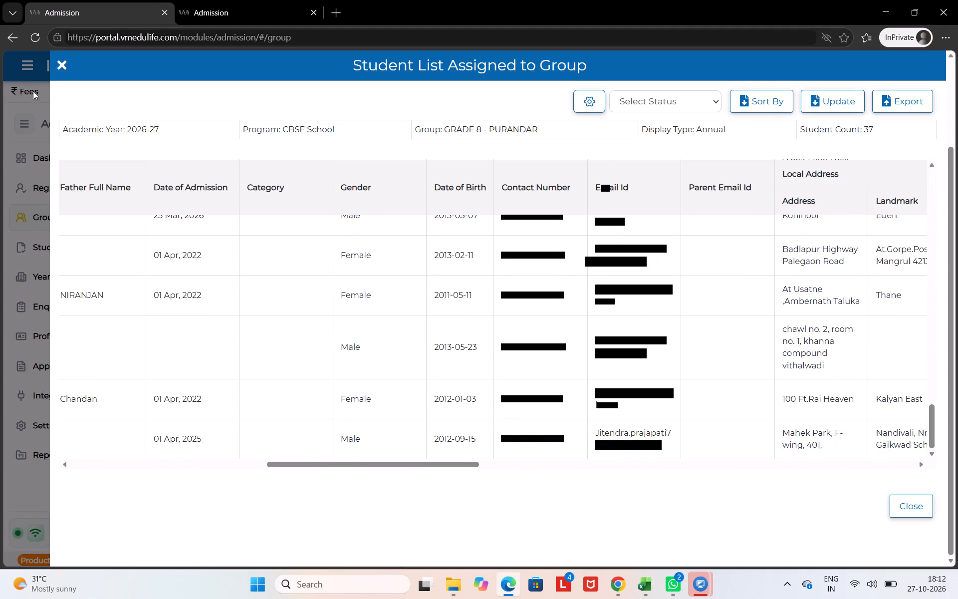
left_click(59, 66)
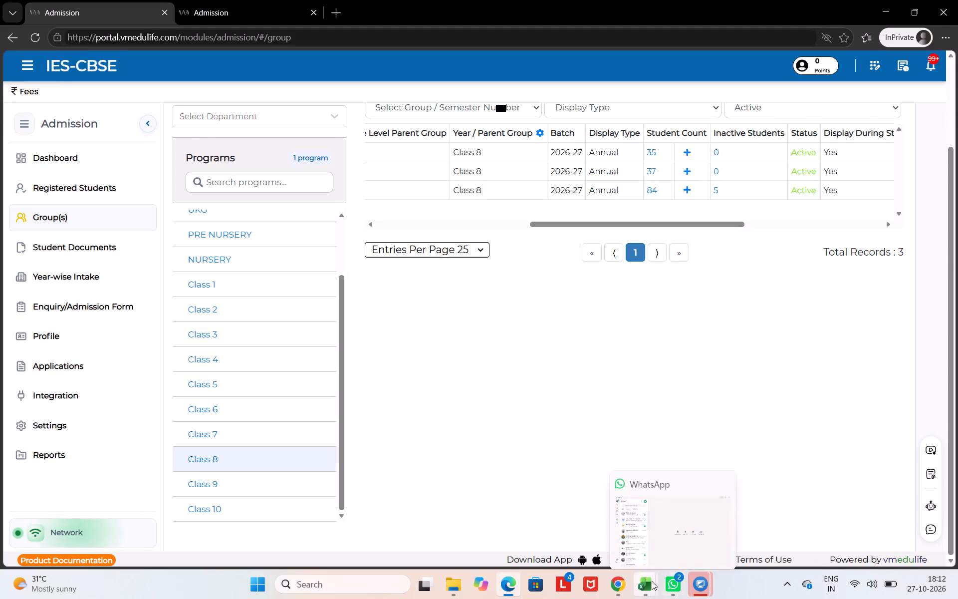
Recheck the highlighted students in the Excel workbook, and find ARJIT in the GRADE 8 - PURANDAR student list in Edge.
left_click(673, 520)
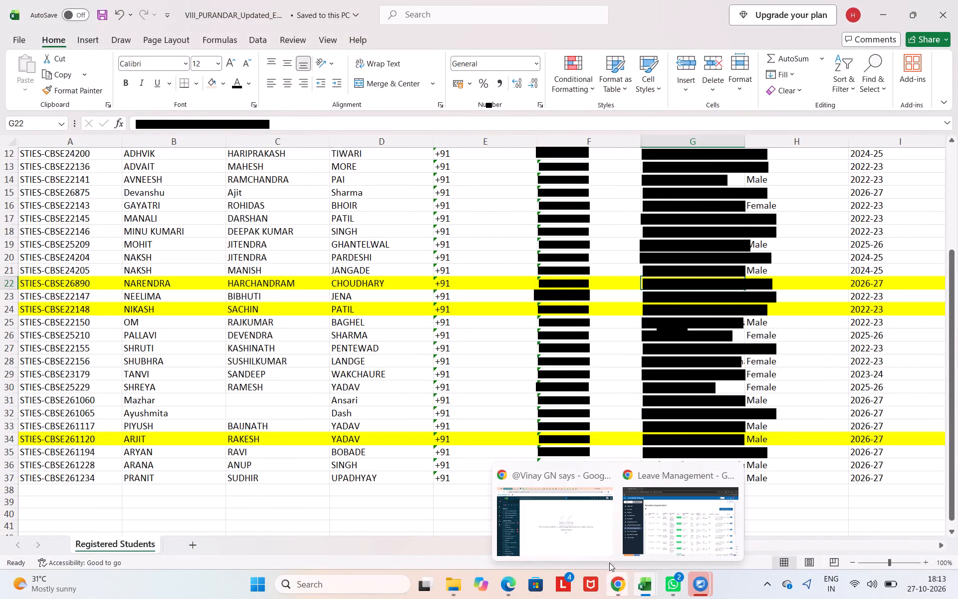
left_click(538, 547)
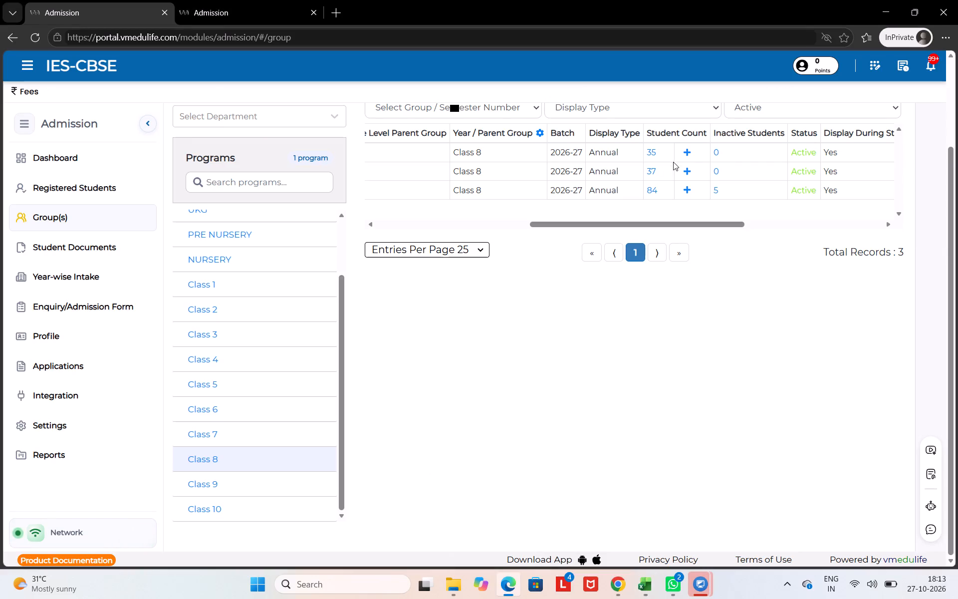
left_click(653, 171)
key("ctrl+f")
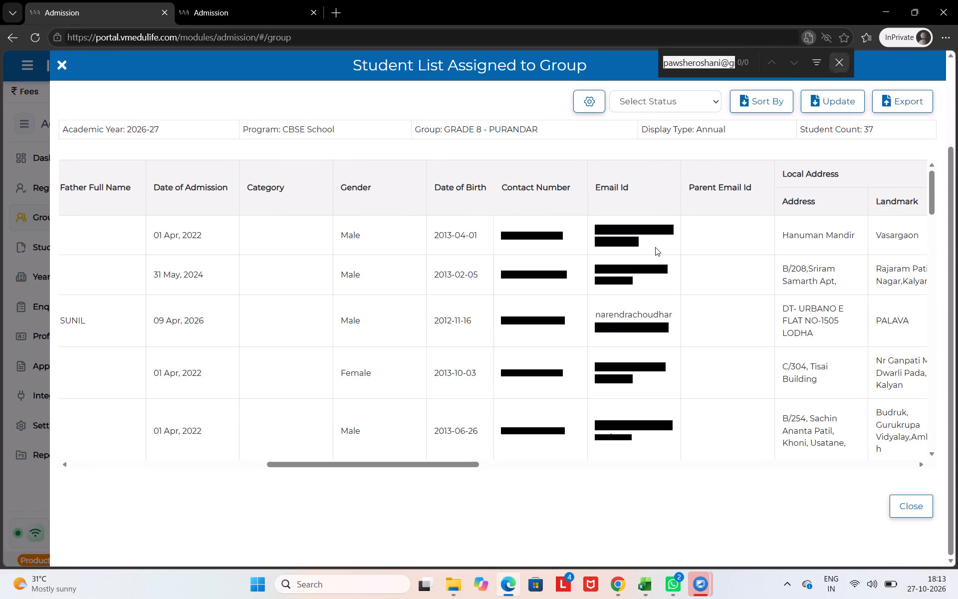
key("BackSpace")
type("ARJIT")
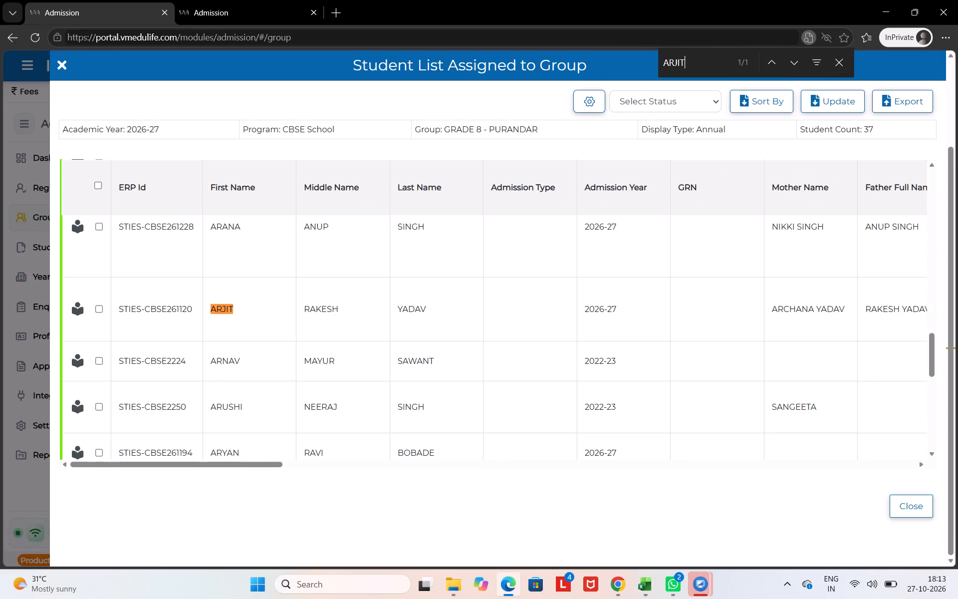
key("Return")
Check ARJIT's email ID in the GRADE 8 - PURANDAR student list, selecting its text.
left_click_drag(220, 463, 263, 463)
left_click_drag(266, 463, 432, 472)
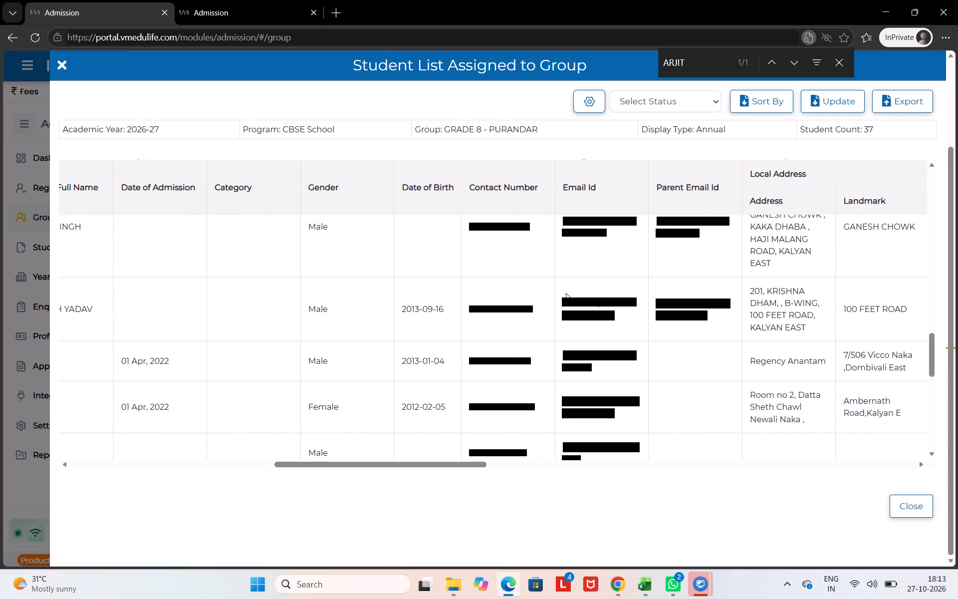
left_click_drag(561, 299, 653, 316)
left_click(613, 318)
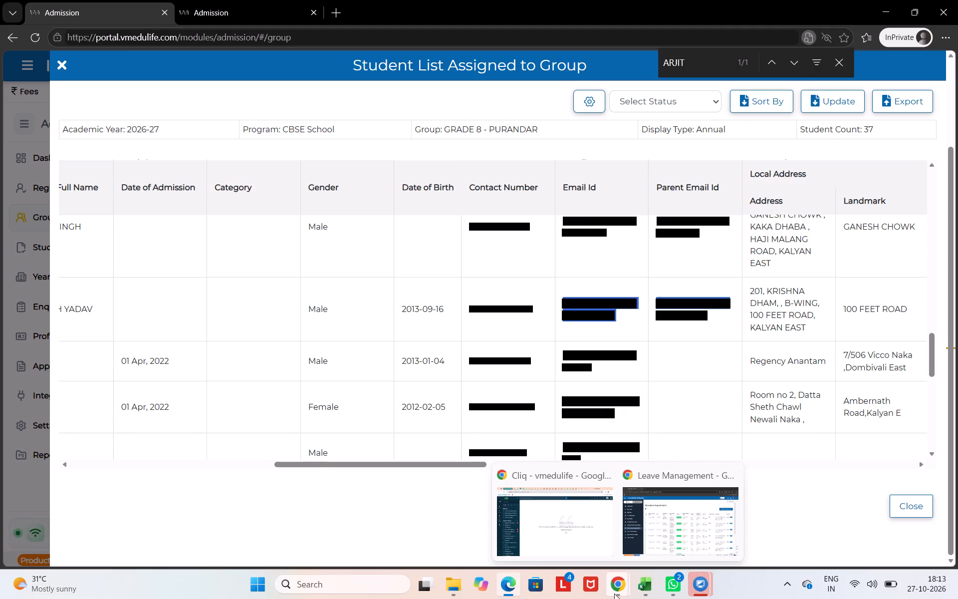
Switch to the Zoho Cliq chat window in Chrome.
left_click(563, 516)
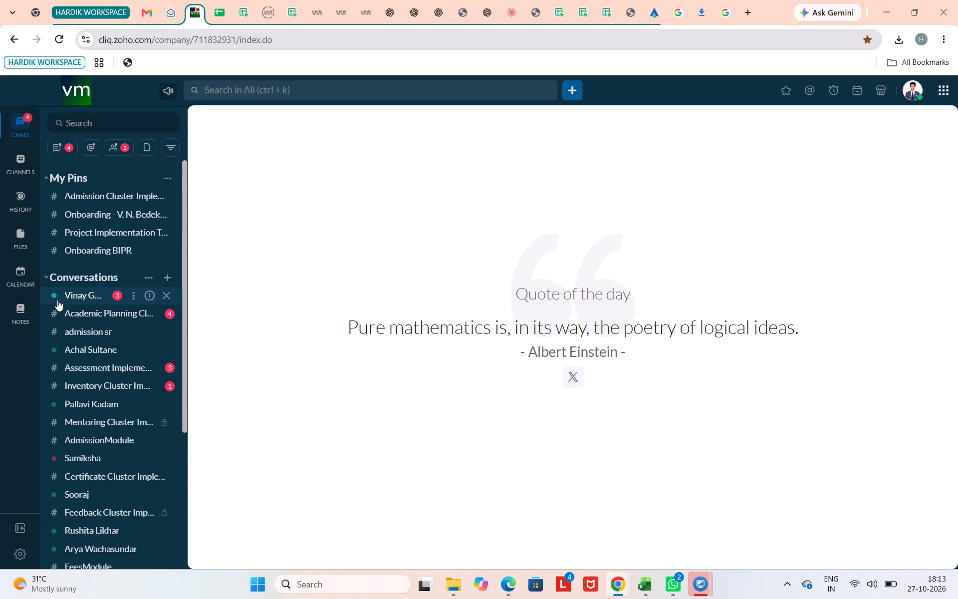
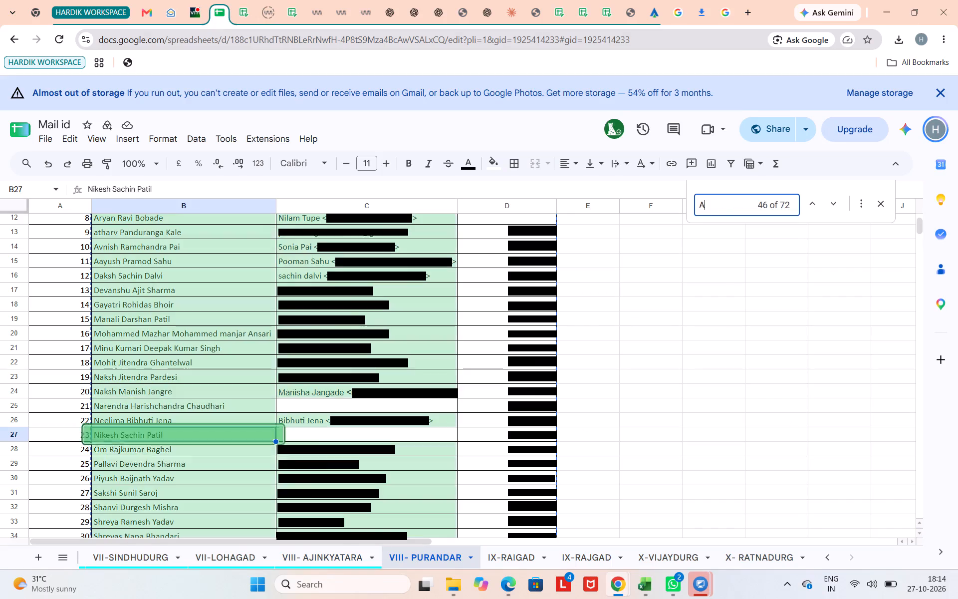
Search the VIII- PURANDAR sheet of the Mail id spreadsheet for ARJIT.
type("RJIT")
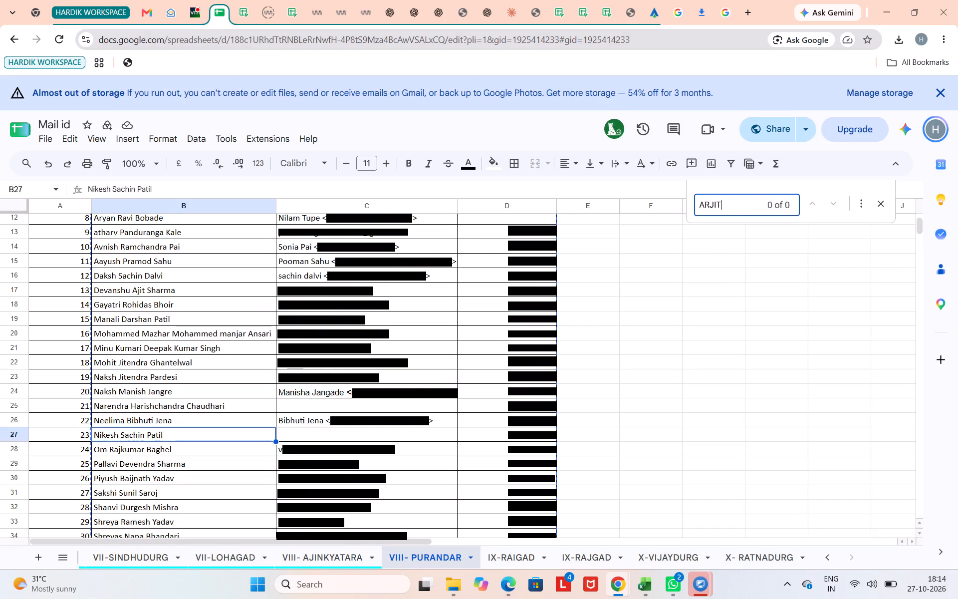
Check the VIII- PURANDAR sheet for ARJIT, and remove the yellow highlight from row 34 of the VIII_PURANDAR_Updated_Emails workbook in Excel.
scroll(684, 427, "down", 2)
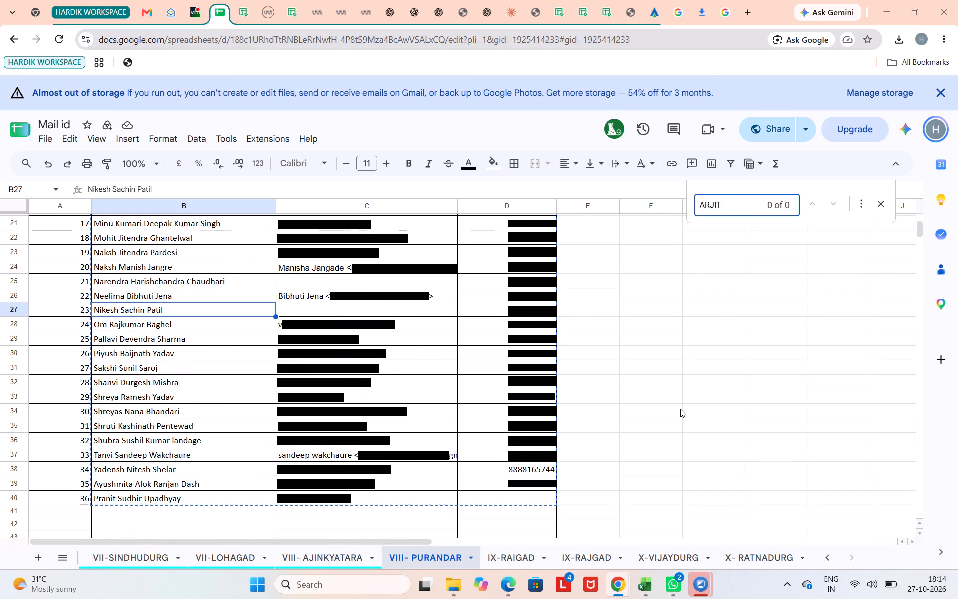
scroll(675, 409, "up", 7)
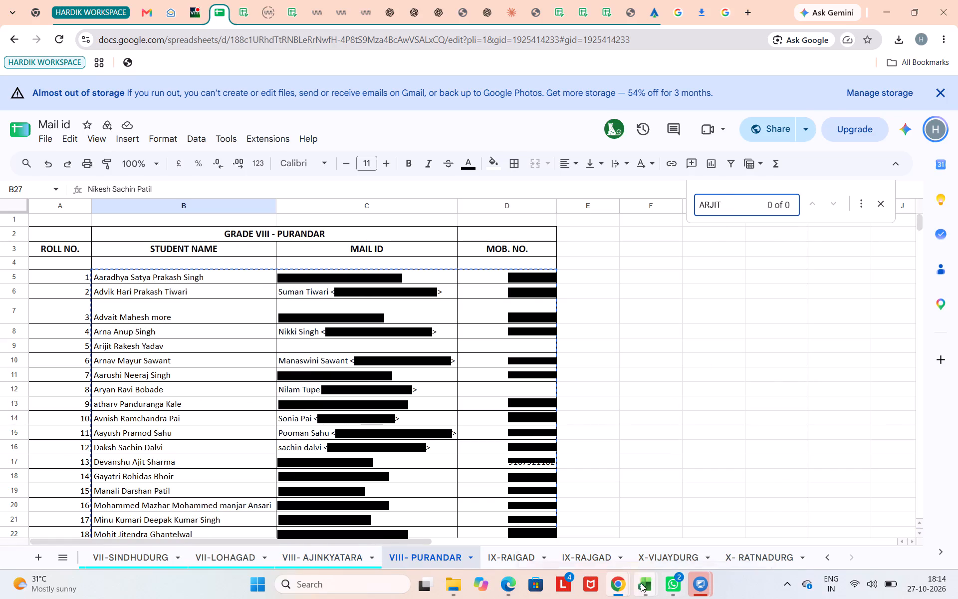
left_click(708, 517)
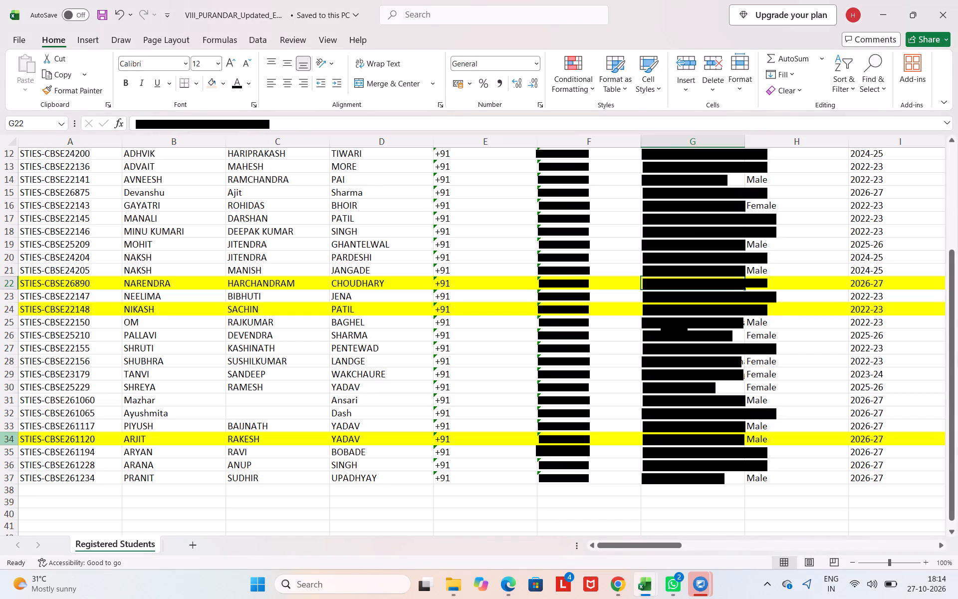
left_click(0, 437)
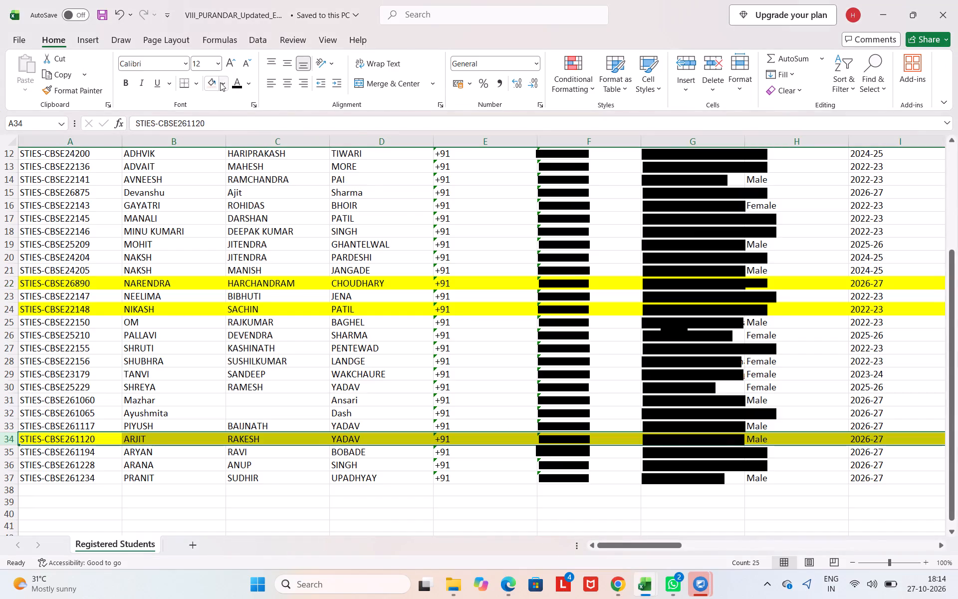
left_click(220, 82)
left_click(215, 141)
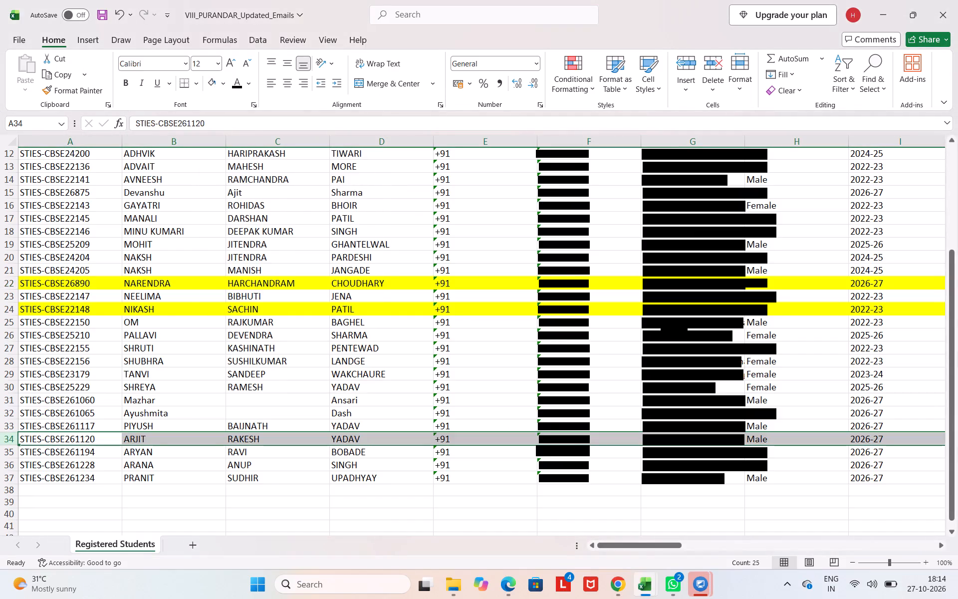
Save a copy of the workbook as VIII_PURANDAR_Updated_Emails in the Arya_email update folder on the Desktop, as an Excel Workbook.
scroll(715, 323, "up", 9)
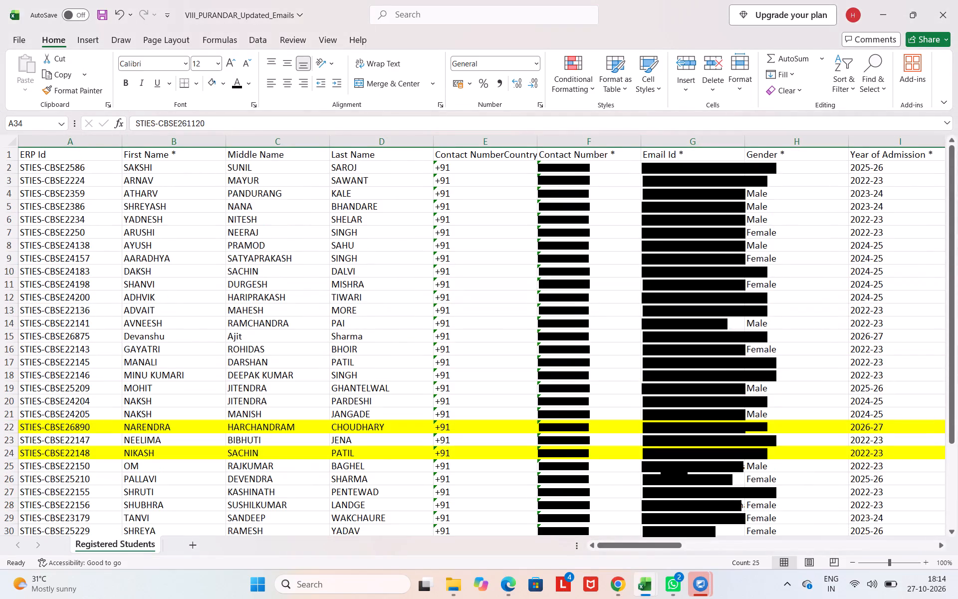
left_click(14, 35)
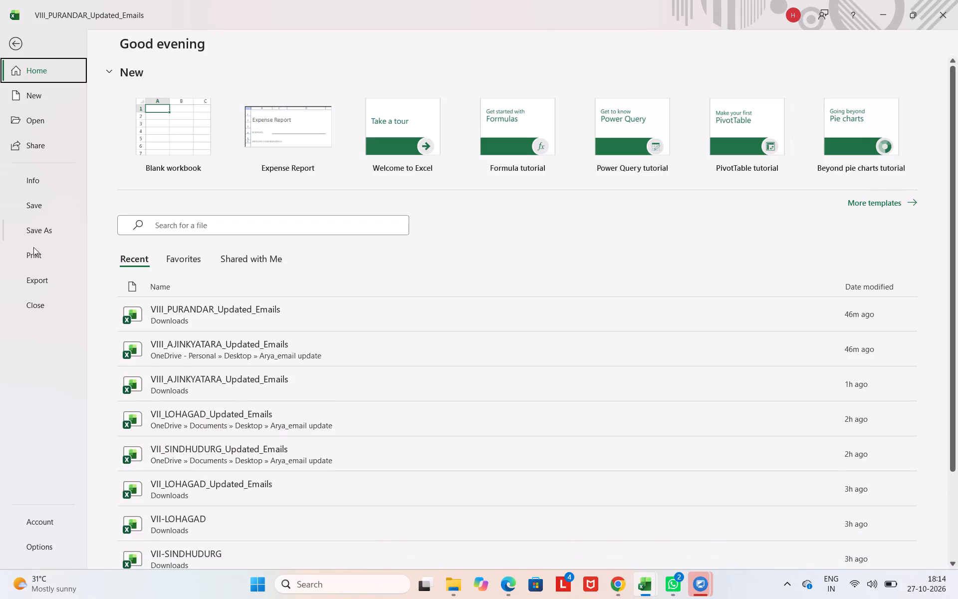
left_click(32, 232)
double_click(413, 202)
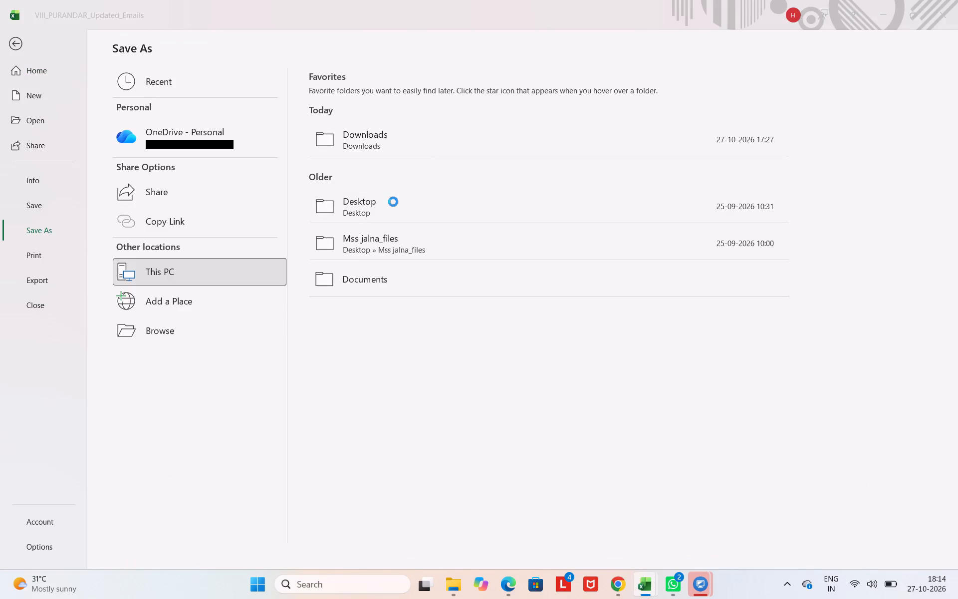
double_click(236, 98)
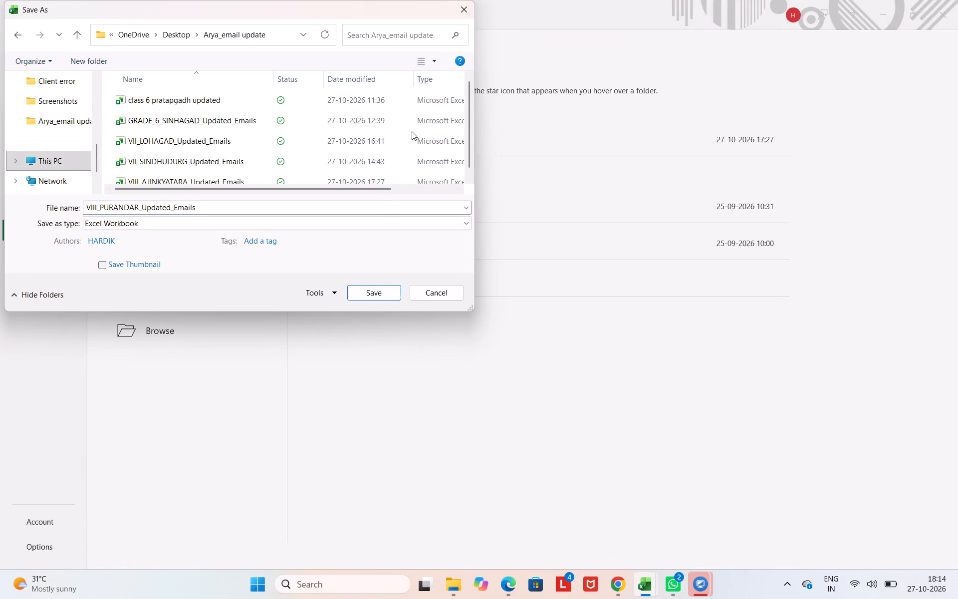
scroll(266, 148, "down", 1)
left_click(376, 288)
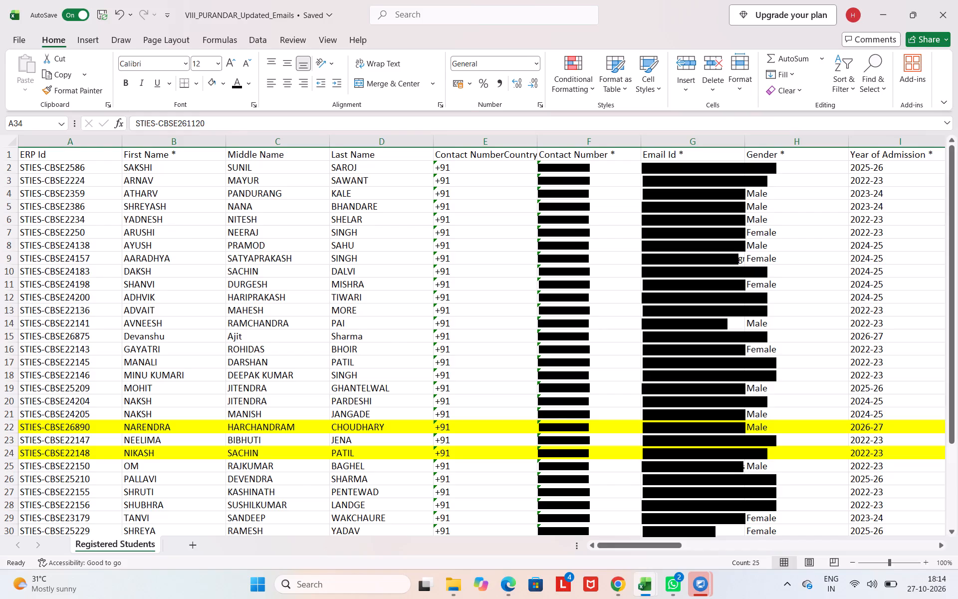
Look over the saved workbook's student rows, close it, and return to the Mail id spreadsheet in Chrome.
scroll(559, 403, "down", 6)
scroll(841, 396, "up", 5)
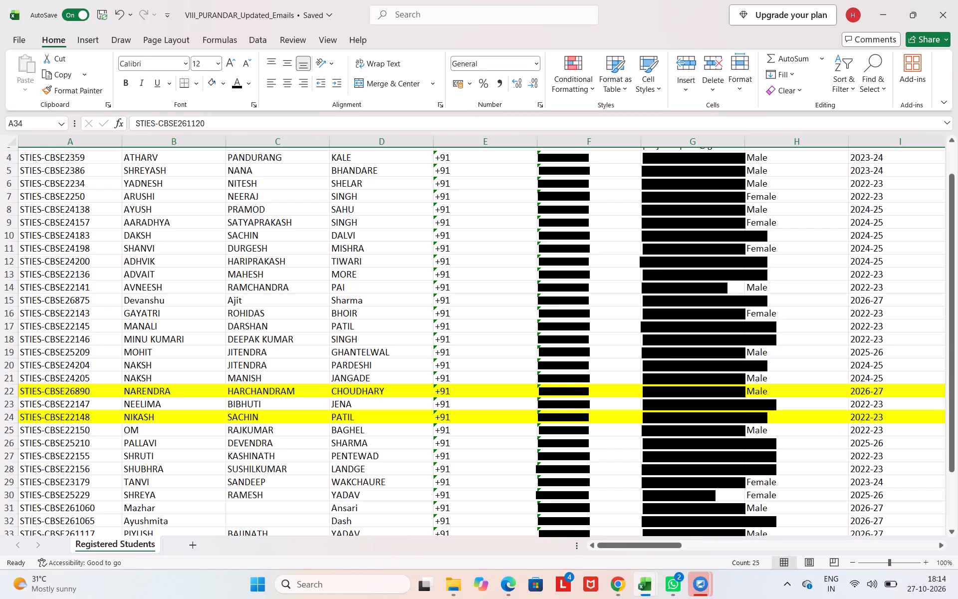
left_click(941, 11)
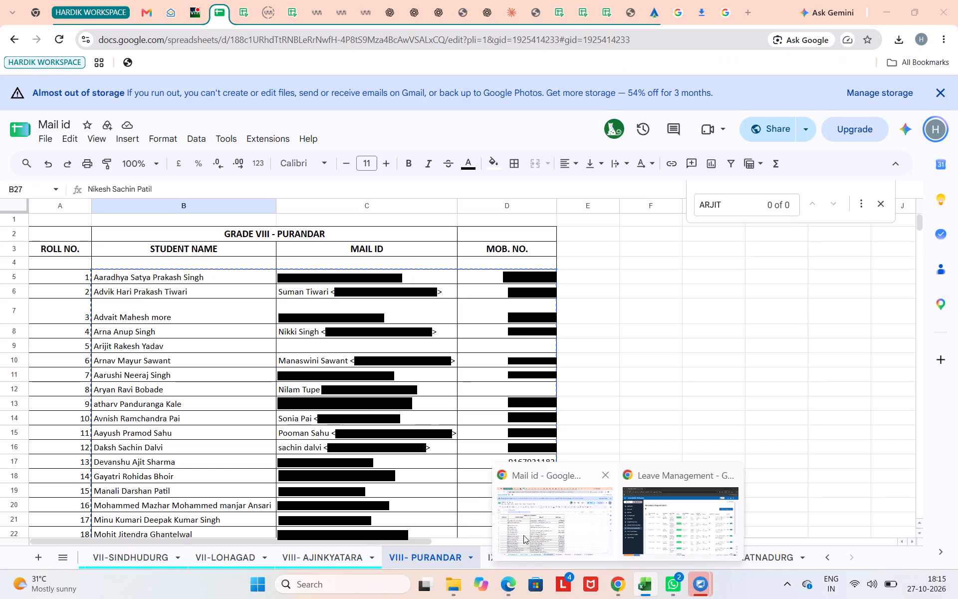
left_click(581, 527)
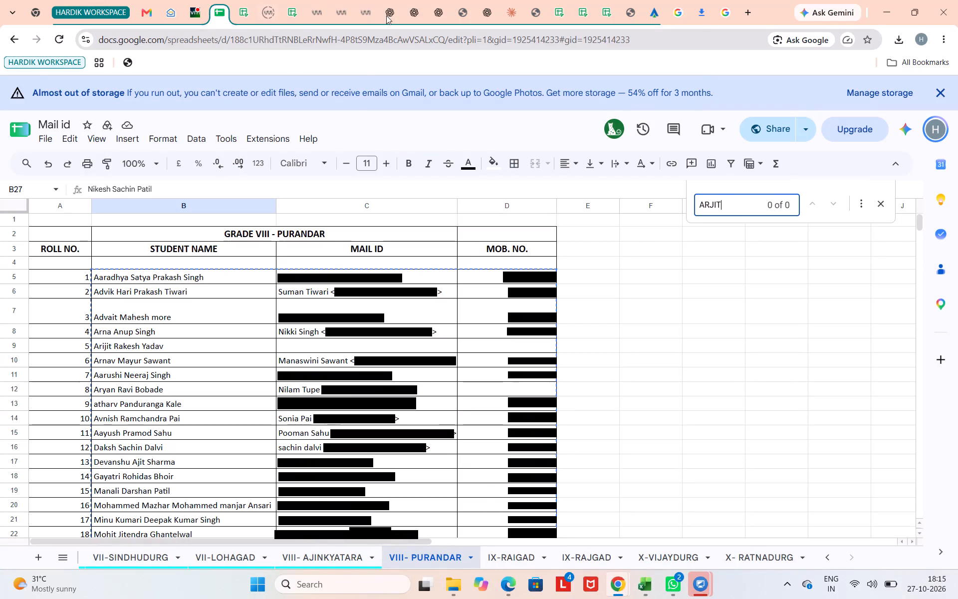